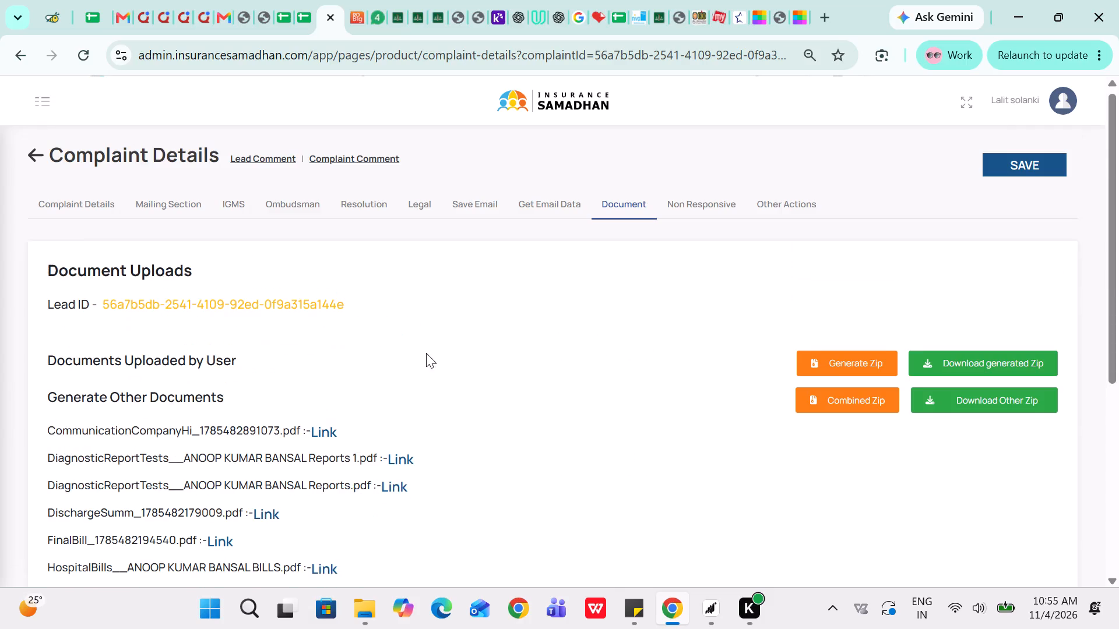
# Open the complaint details form and examine the vendor email in the Vendor Details section by highlighting the field's text.
pyautogui.click(81, 209)
pyautogui.click(666, 301)
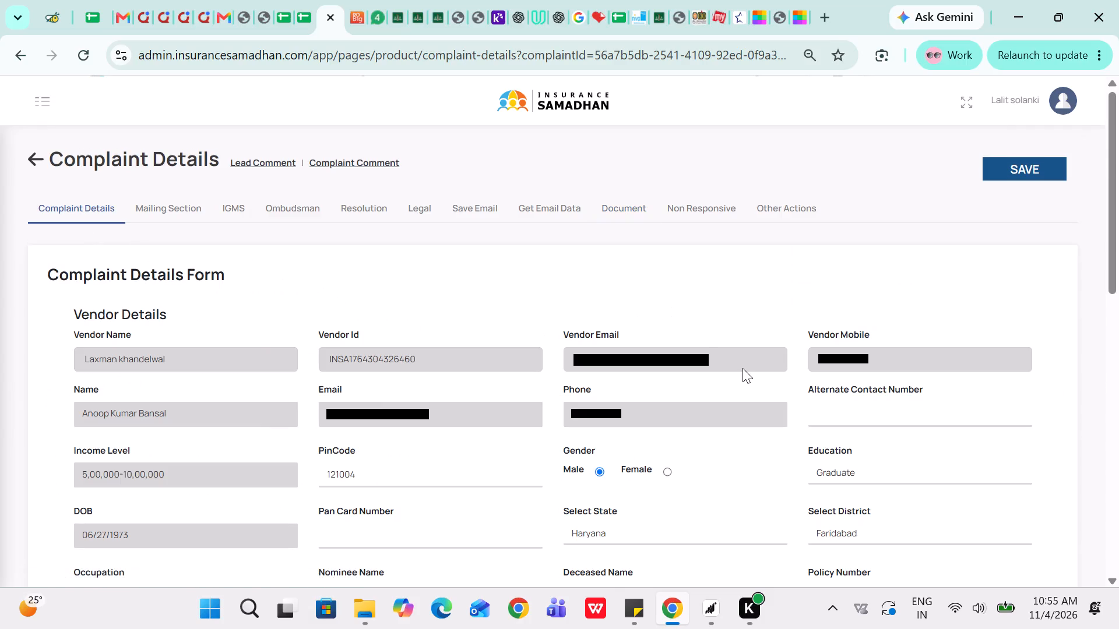
pyautogui.moveTo(743, 368); pyautogui.dragTo(425, 369)
pyautogui.click(522, 330)
pyautogui.moveTo(784, 366); pyautogui.dragTo(536, 366)
pyautogui.click(767, 325)
pyautogui.moveTo(754, 358); pyautogui.dragTo(495, 365)
pyautogui.click(638, 320)
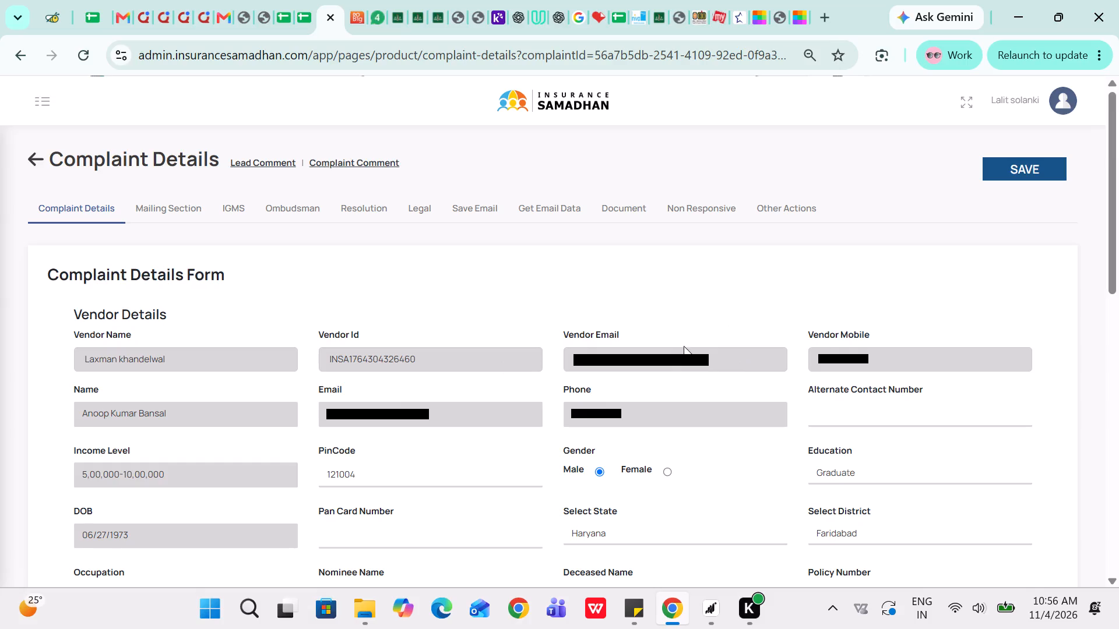
pyautogui.moveTo(761, 355); pyautogui.dragTo(494, 373)
pyautogui.click(631, 294)
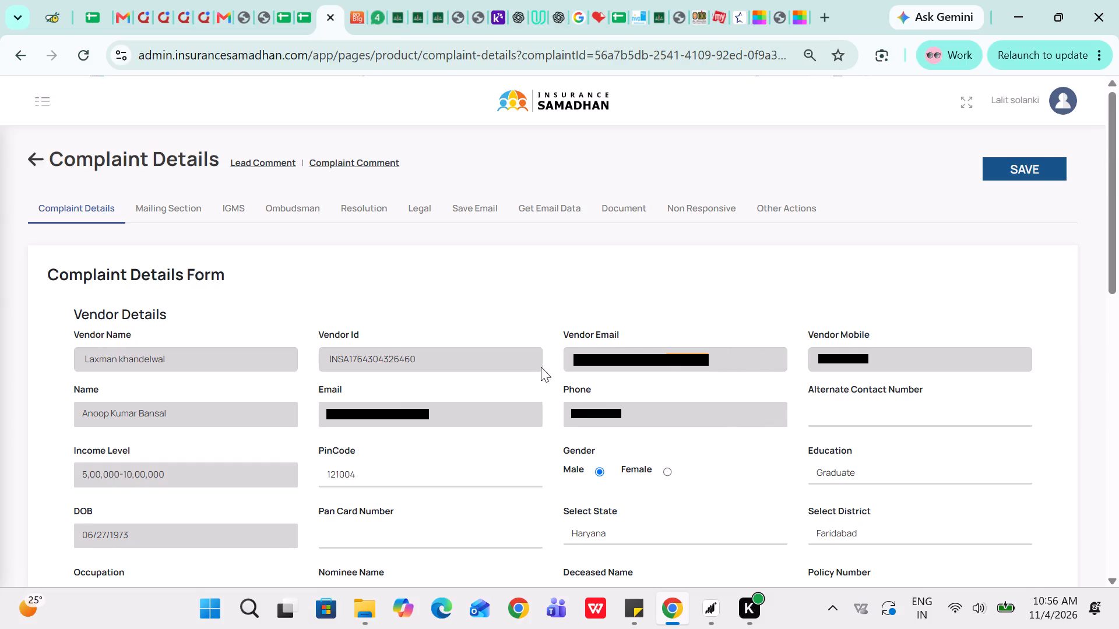
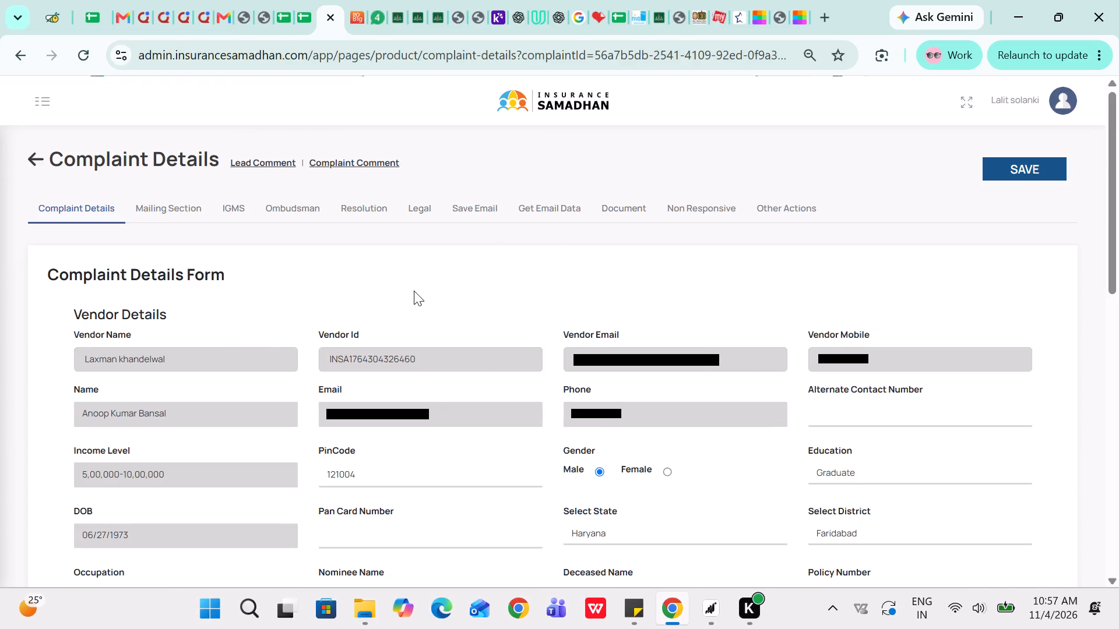
# Try to select the full vendor email text in the Vendor Details section to examine it.
pyautogui.moveTo(786, 383); pyautogui.dragTo(505, 348)
pyautogui.click(635, 344)
pyautogui.moveTo(749, 370); pyautogui.dragTo(705, 374)
pyautogui.click(709, 353)
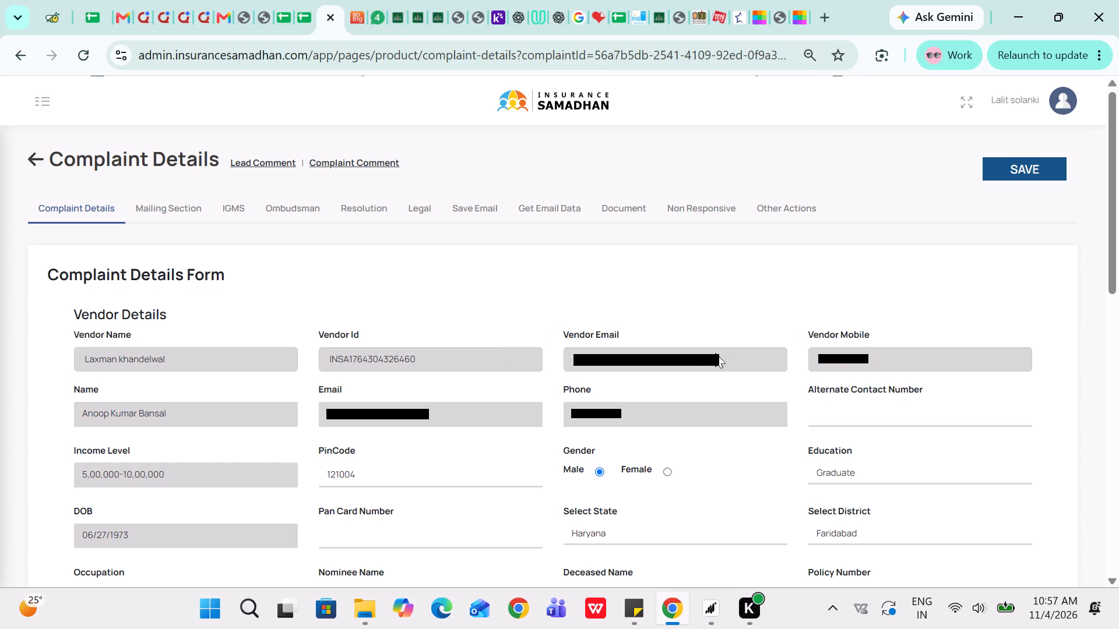
pyautogui.moveTo(751, 361); pyautogui.dragTo(528, 356)
pyautogui.click(596, 311)
pyautogui.moveTo(749, 373); pyautogui.dragTo(497, 363)
pyautogui.click(649, 304)
pyautogui.click(723, 345)
pyautogui.moveTo(750, 357); pyautogui.dragTo(476, 356)
pyautogui.click(592, 280)
pyautogui.moveTo(784, 372); pyautogui.dragTo(557, 373)
pyautogui.click(700, 351)
pyautogui.moveTo(727, 356); pyautogui.dragTo(440, 348)
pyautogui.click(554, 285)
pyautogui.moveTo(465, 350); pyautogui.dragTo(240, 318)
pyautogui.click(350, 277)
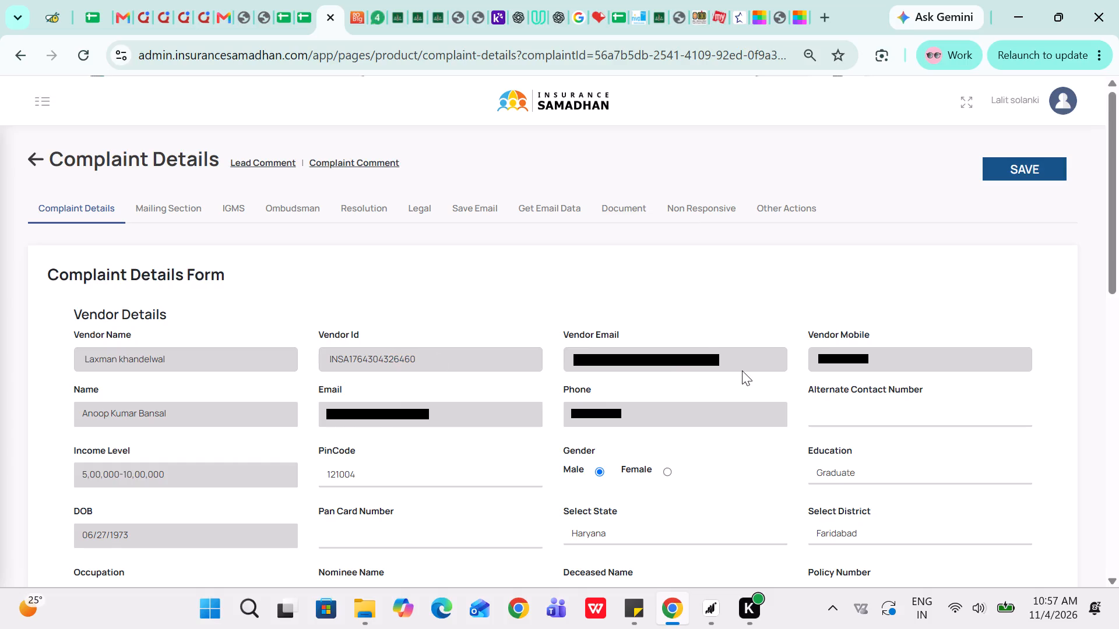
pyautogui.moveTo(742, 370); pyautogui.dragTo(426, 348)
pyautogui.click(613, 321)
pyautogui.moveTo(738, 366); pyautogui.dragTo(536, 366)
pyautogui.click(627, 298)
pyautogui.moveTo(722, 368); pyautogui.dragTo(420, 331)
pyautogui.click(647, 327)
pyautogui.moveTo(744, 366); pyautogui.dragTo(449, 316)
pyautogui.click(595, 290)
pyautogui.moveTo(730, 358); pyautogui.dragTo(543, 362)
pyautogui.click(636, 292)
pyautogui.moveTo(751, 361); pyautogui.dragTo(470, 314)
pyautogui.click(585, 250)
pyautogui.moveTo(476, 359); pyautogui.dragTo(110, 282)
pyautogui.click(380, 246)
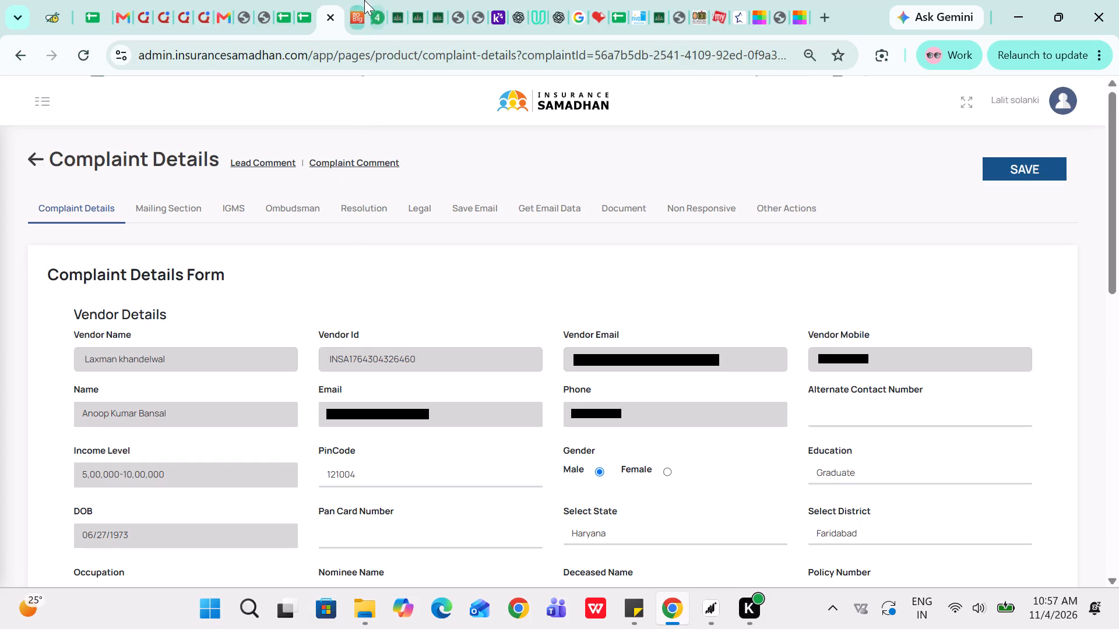
# Check the Smartflo phone dialer and return to the complaint record.
pyautogui.click(364, 0)
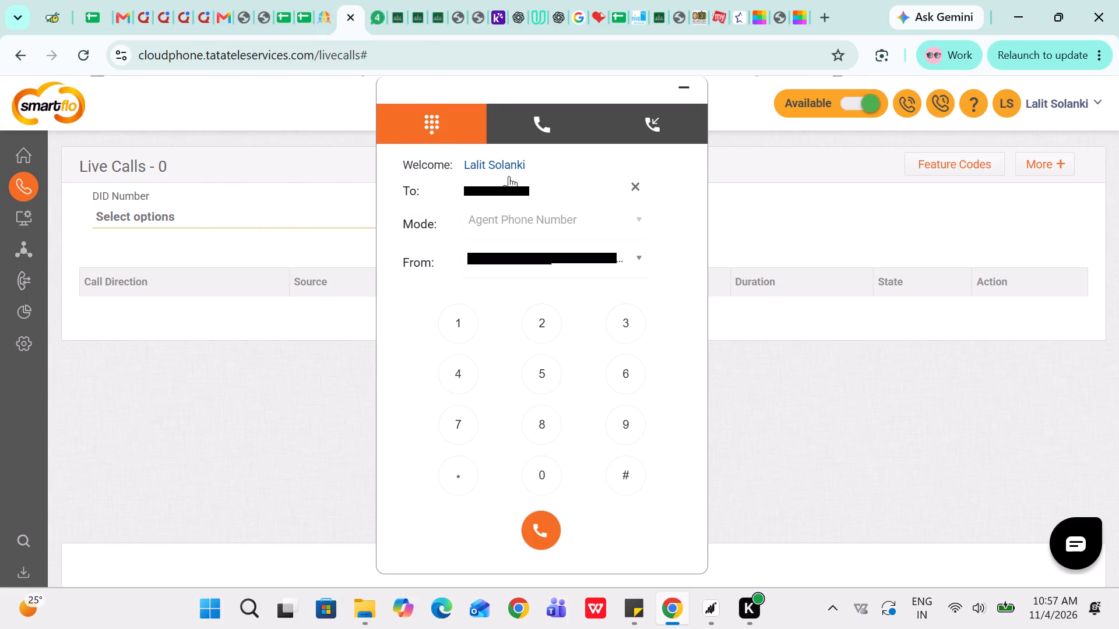
pyautogui.click(337, 0)
pyautogui.click(328, 0)
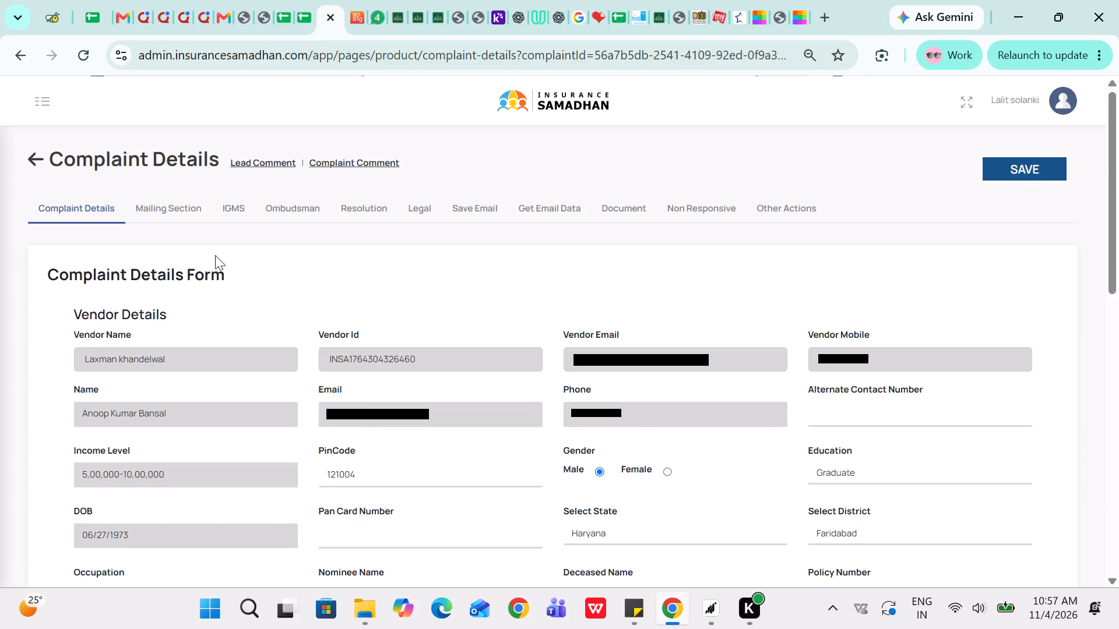
# Reopen the complaint with status Form 6a pushed from the complaints list and show its uploaded documents.
pyautogui.scroll(-6, 393, 341)
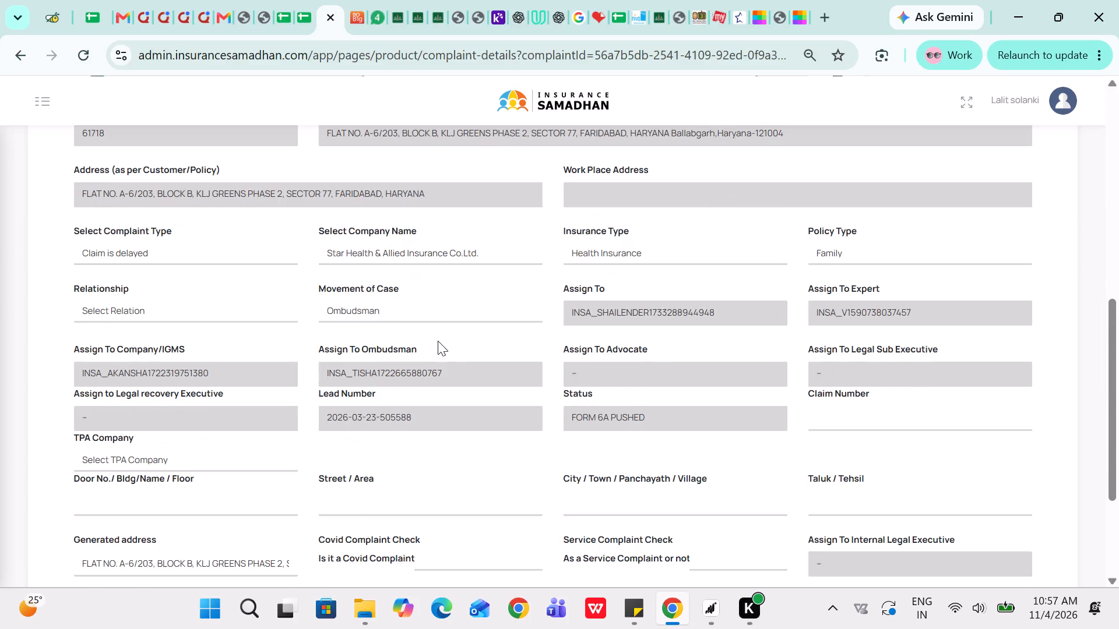
pyautogui.scroll(7, 370, 306)
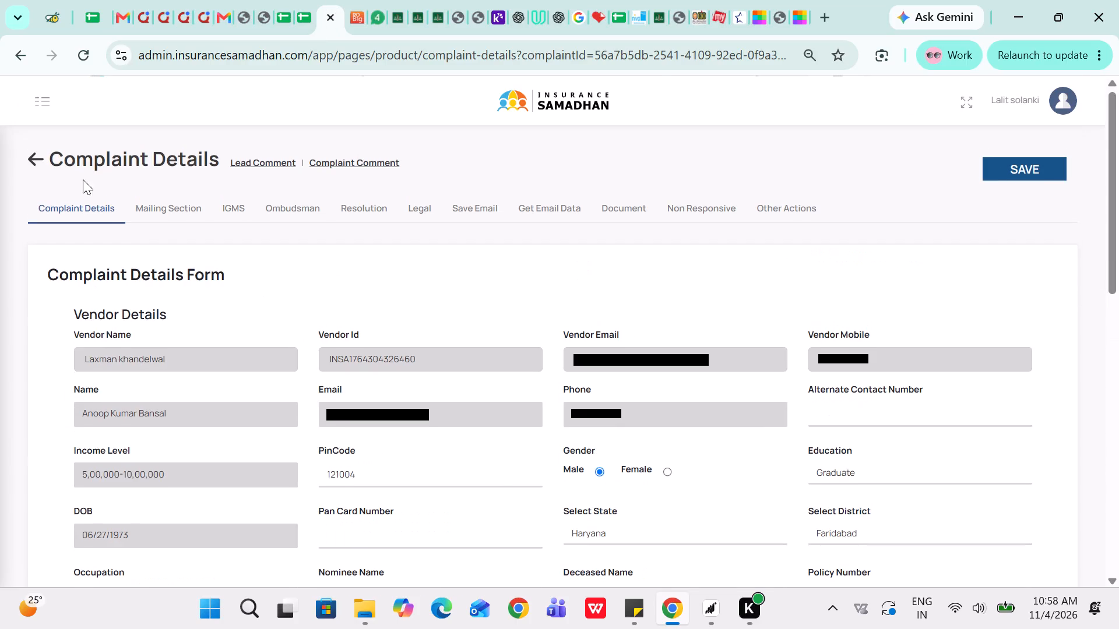
pyautogui.click(31, 152)
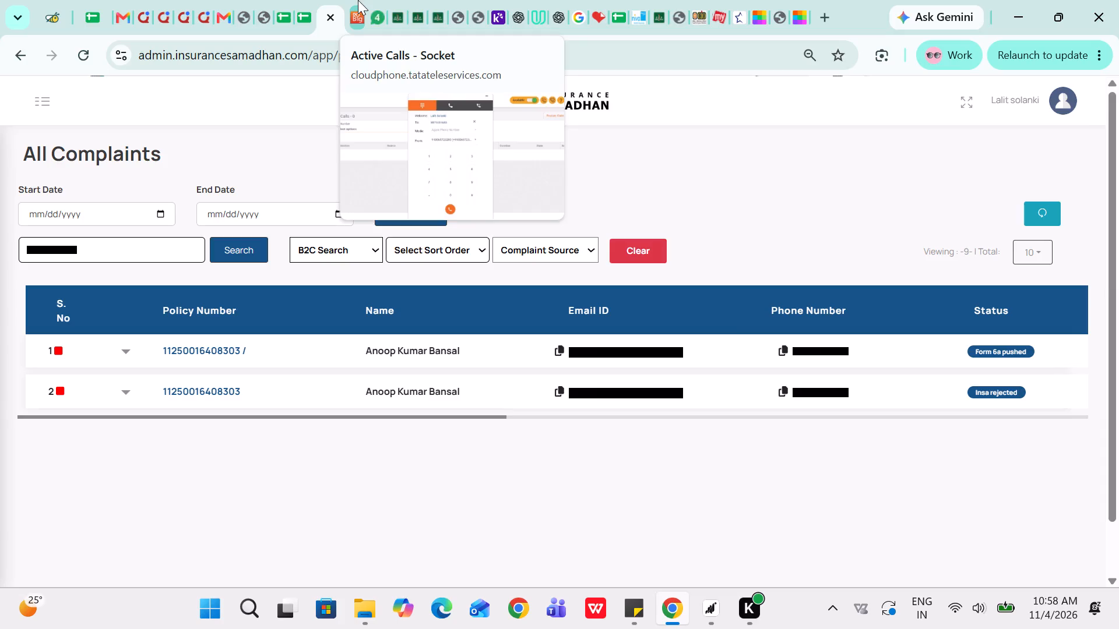
pyautogui.click(203, 350)
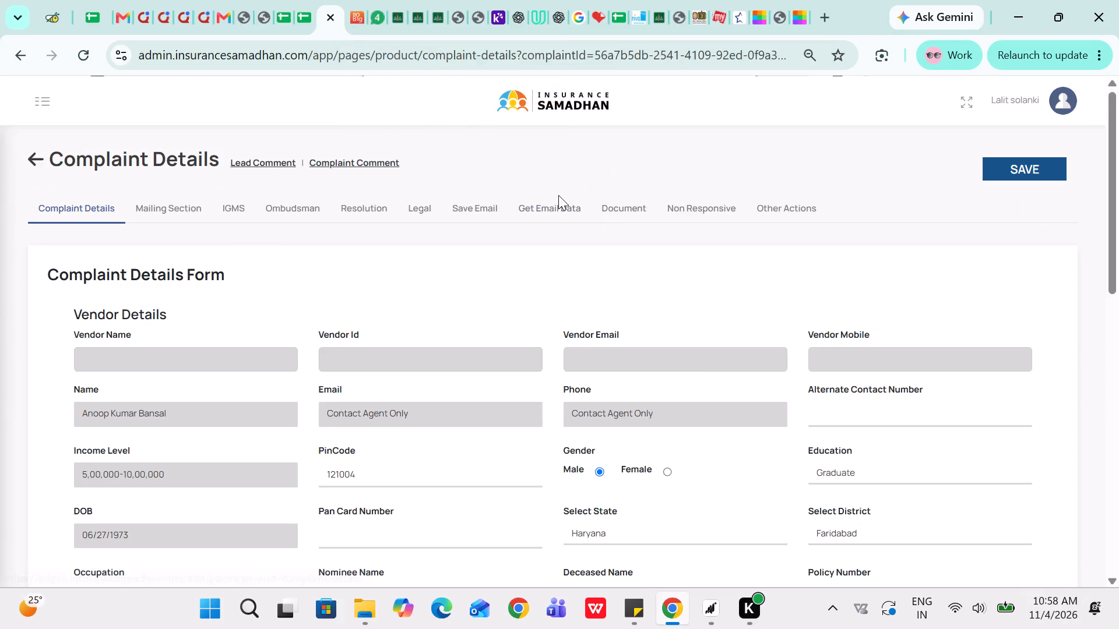
pyautogui.click(621, 210)
pyautogui.scroll(-2, 257, 313)
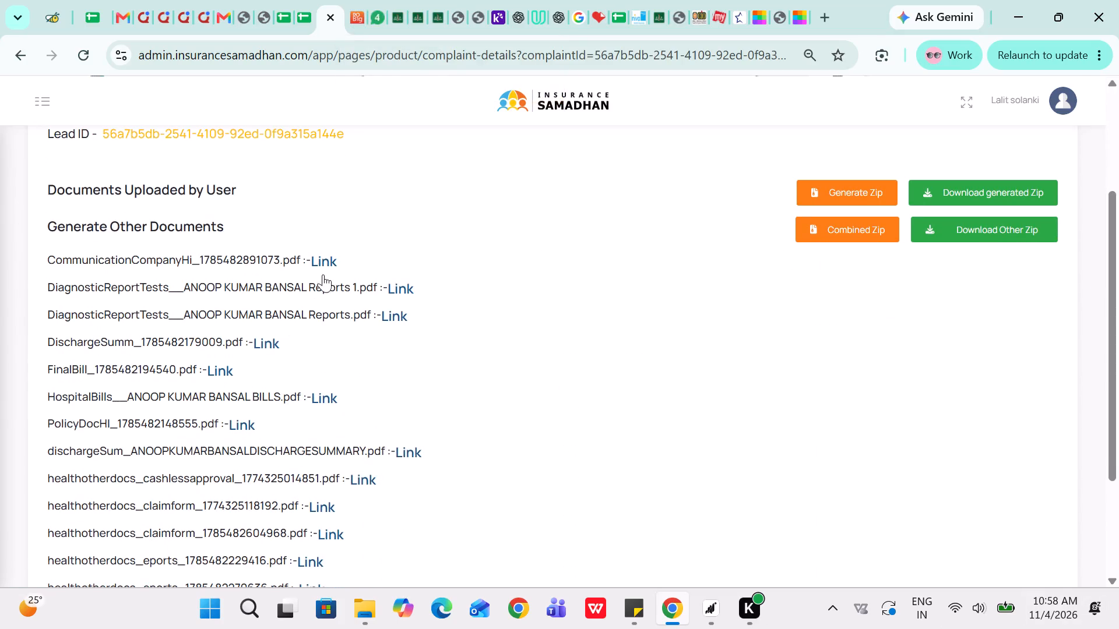
# Open the CommunicationCompanyHi document and read the forwarded email about the reimbursement claim status.
pyautogui.click(322, 260)
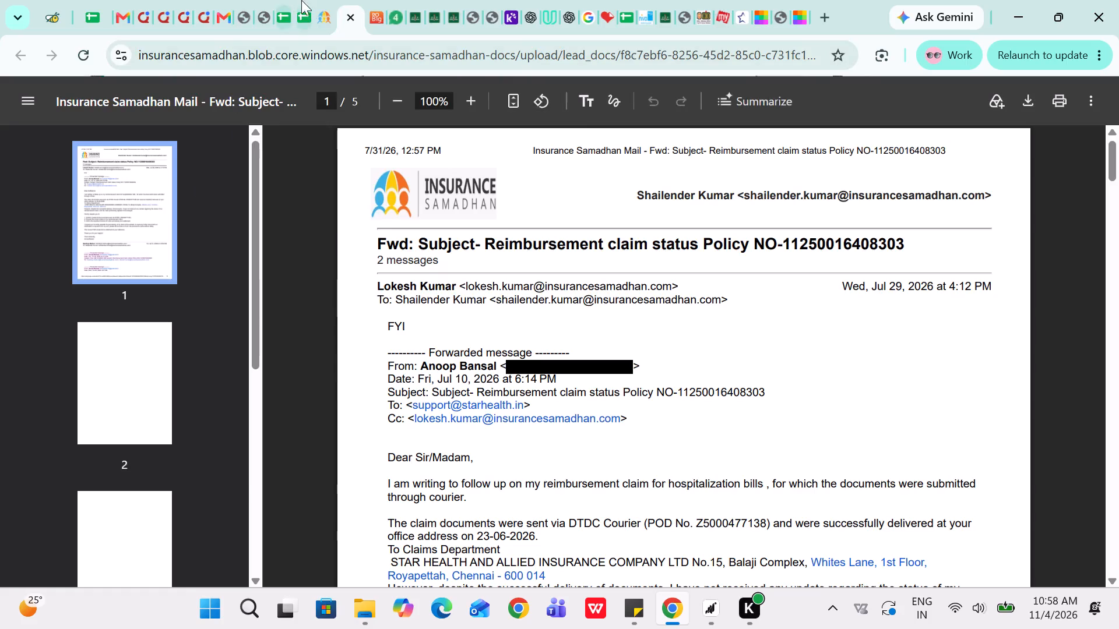
pyautogui.click(316, 0)
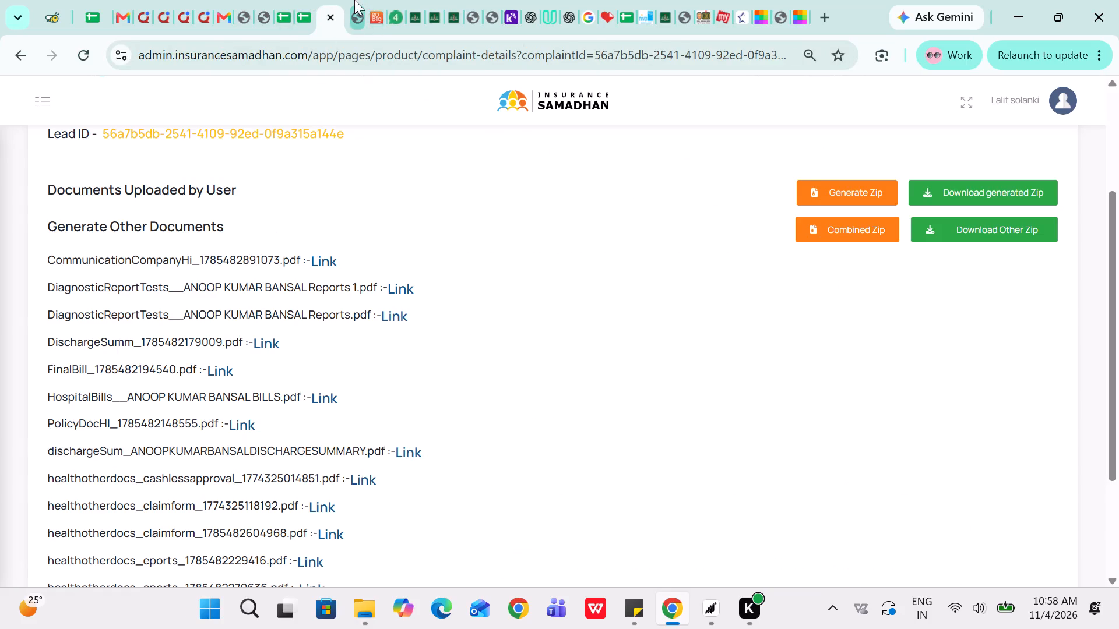
pyautogui.click(354, 0)
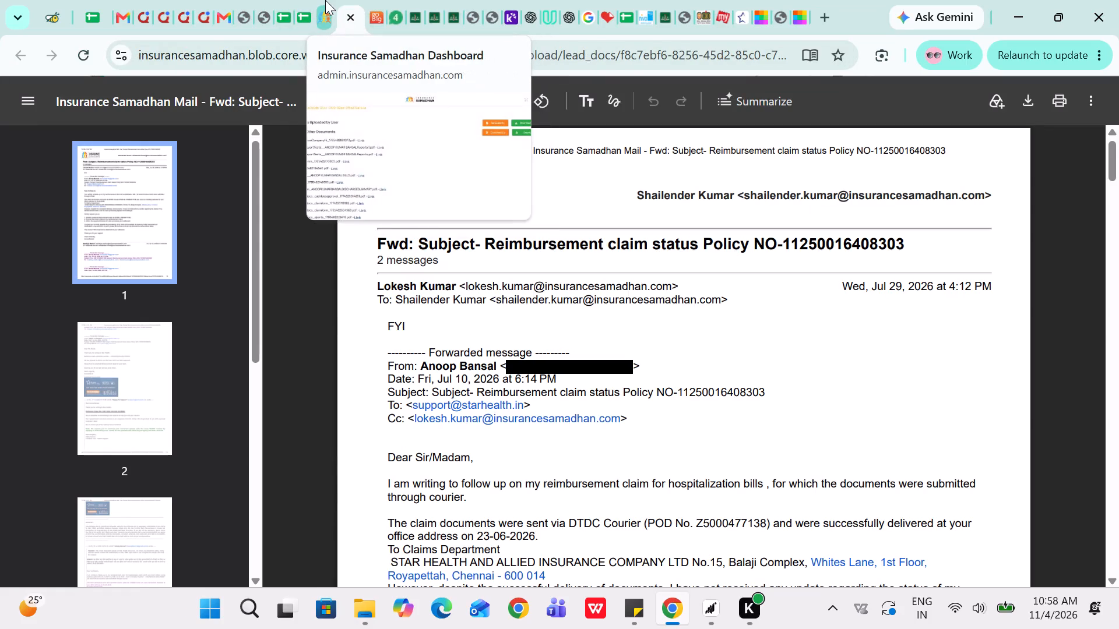
pyautogui.scroll(-3, 429, 268)
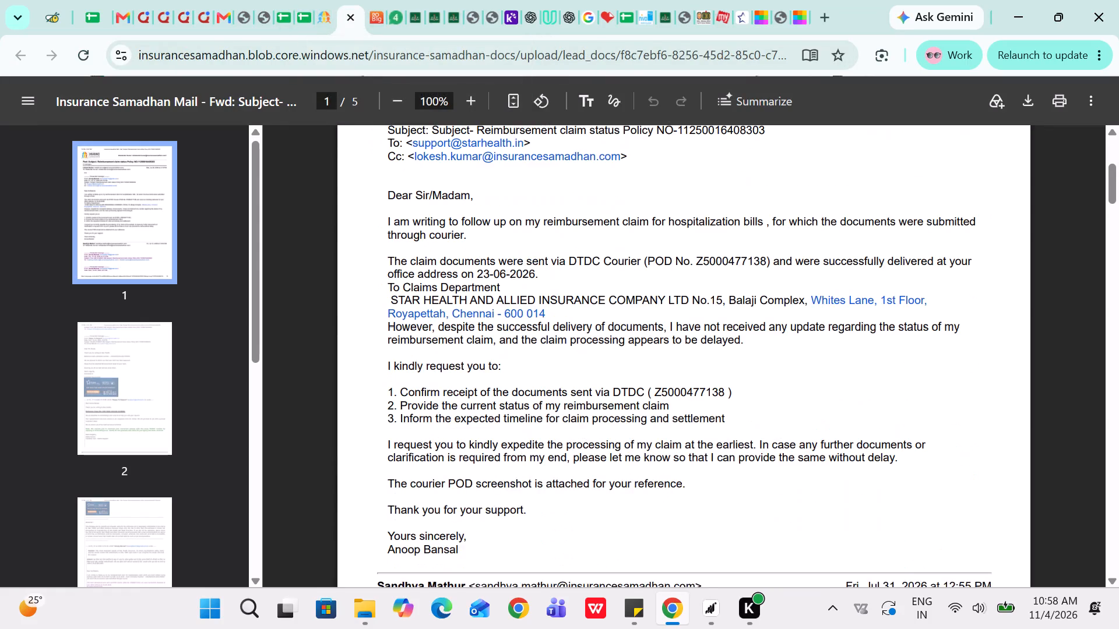
pyautogui.scroll(2, 426, 287)
pyautogui.scroll(2, 511, 295)
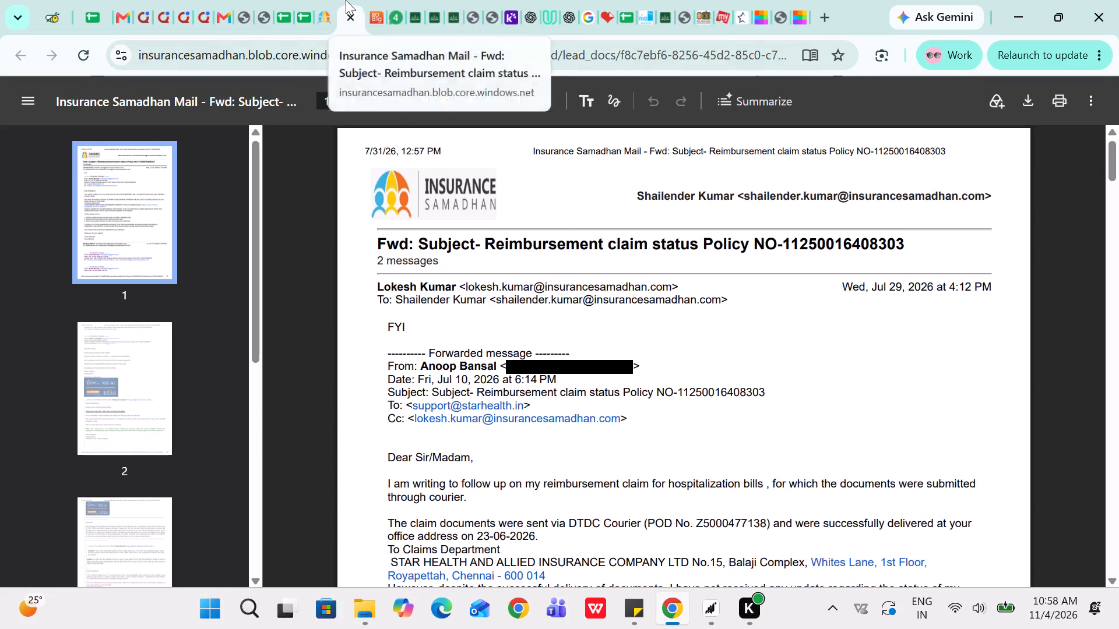
# Open both DiagnosticReportTests documents in separate tabs and return to the complaint's document list.
pyautogui.click(328, 0)
pyautogui.click(406, 286)
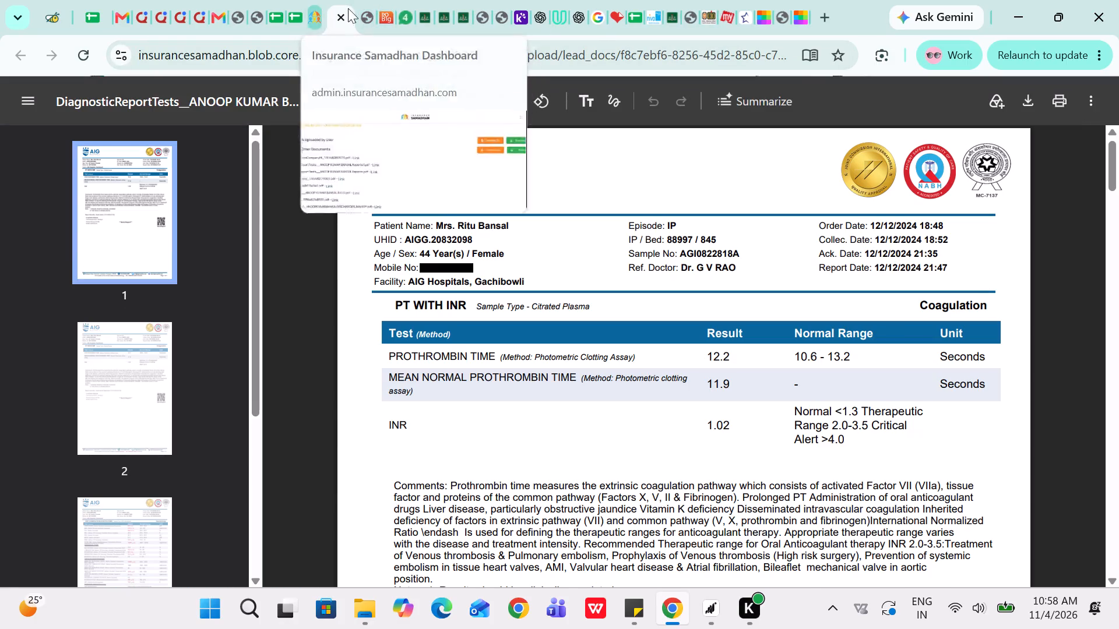
pyautogui.click(367, 0)
pyautogui.click(363, 15)
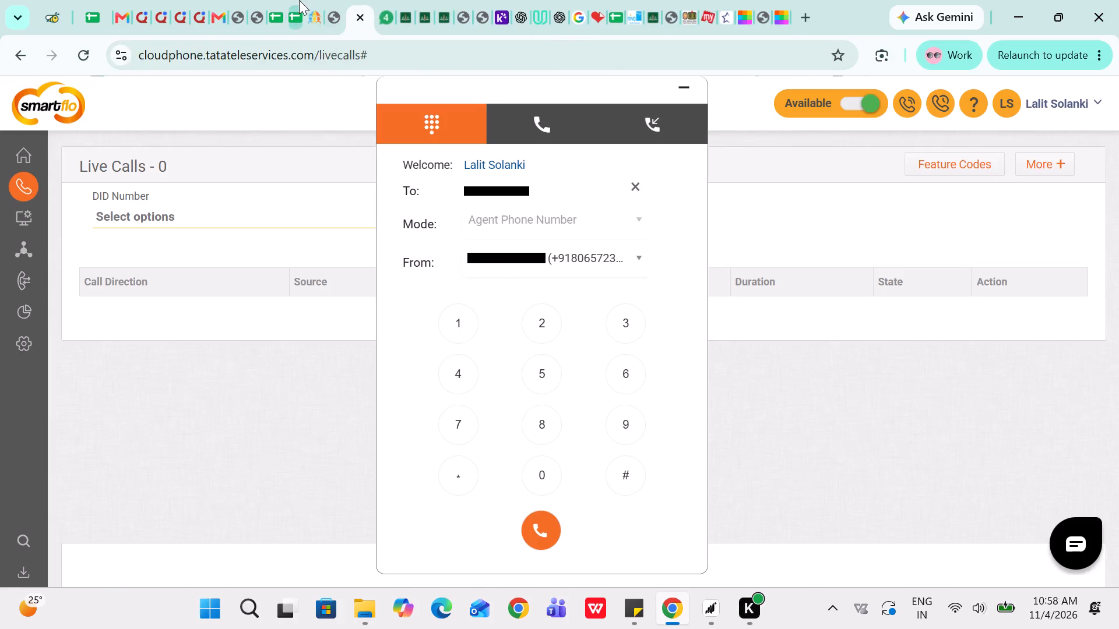
pyautogui.click(319, 0)
pyautogui.click(400, 314)
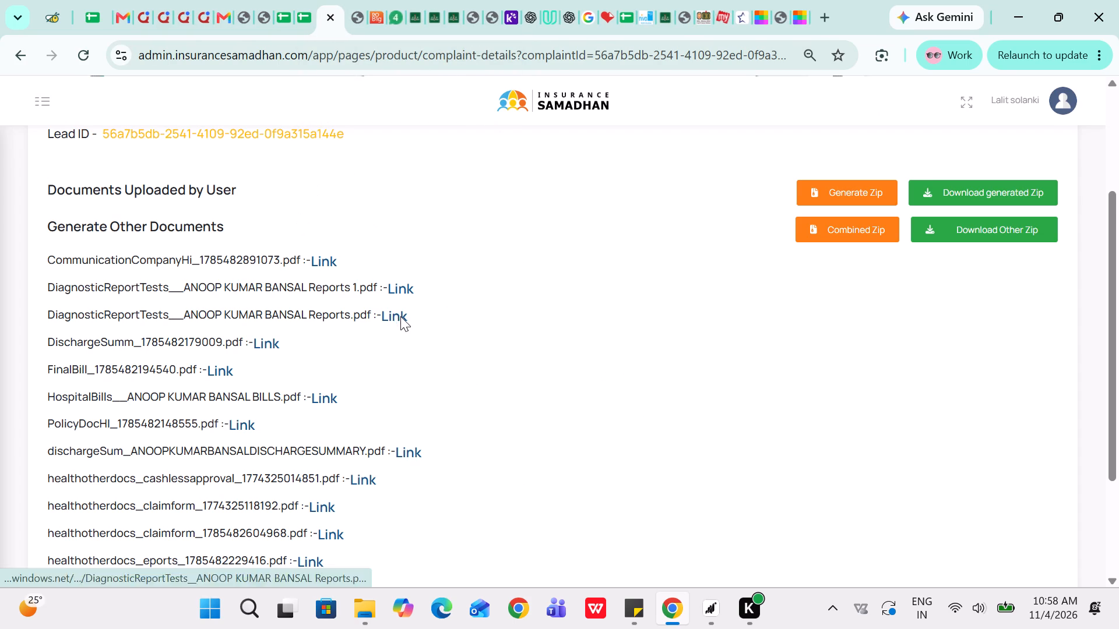
pyautogui.click(315, 0)
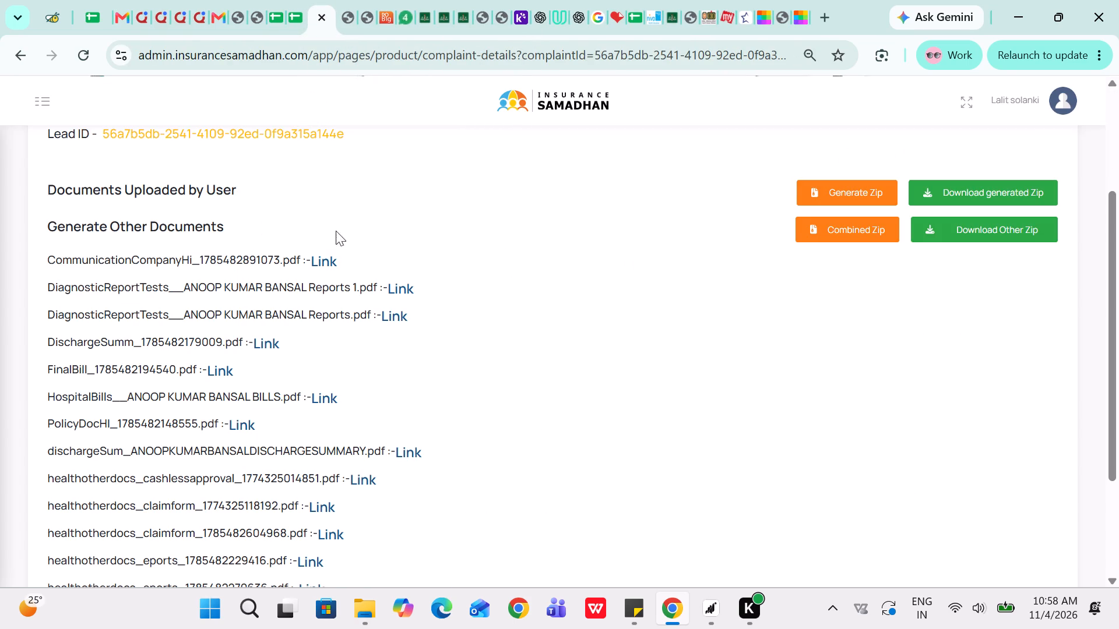
# Open the DischargeSumm, FinalBill and HospitalBills documents in separate tabs, returning to the document list after each.
pyautogui.click(271, 341)
pyautogui.click(309, 0)
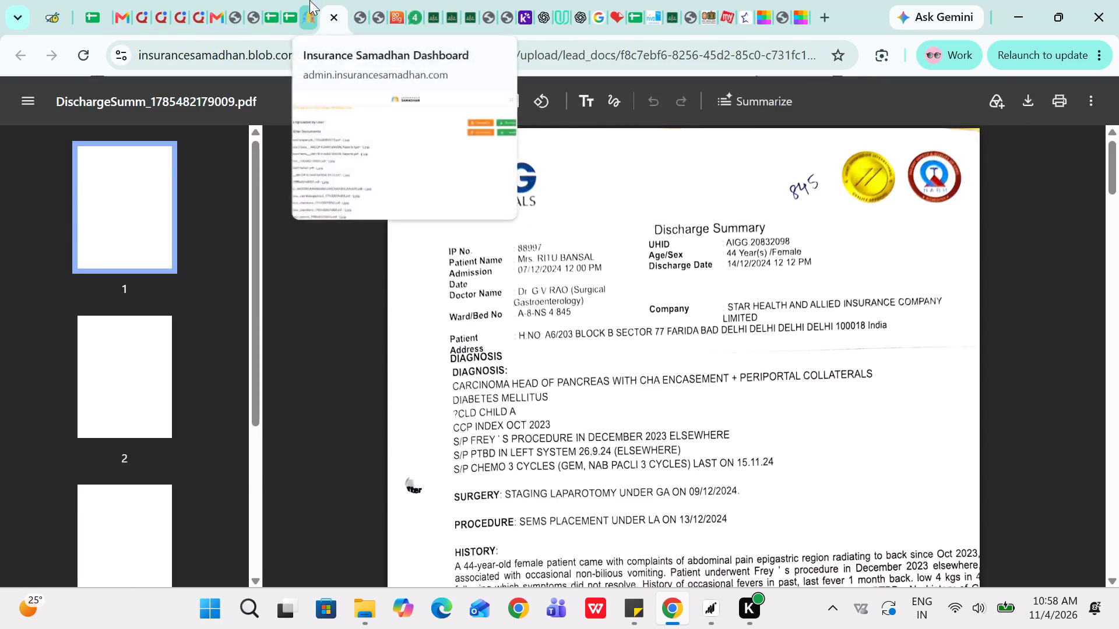
pyautogui.click(225, 366)
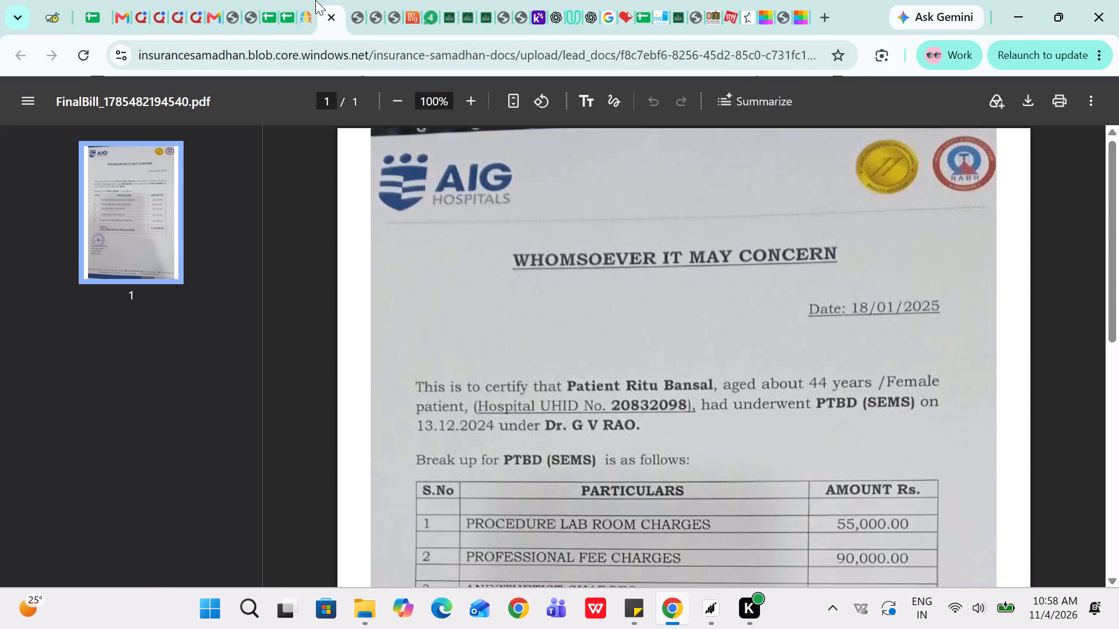
pyautogui.click(312, 0)
pyautogui.click(319, 403)
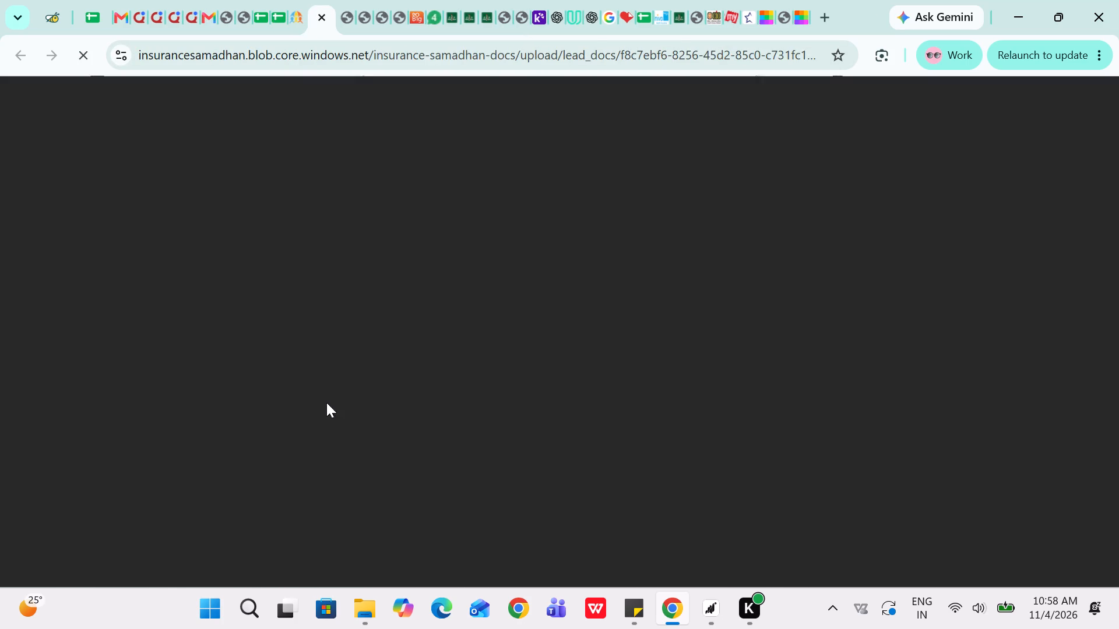
pyautogui.click(293, 0)
pyautogui.click(248, 424)
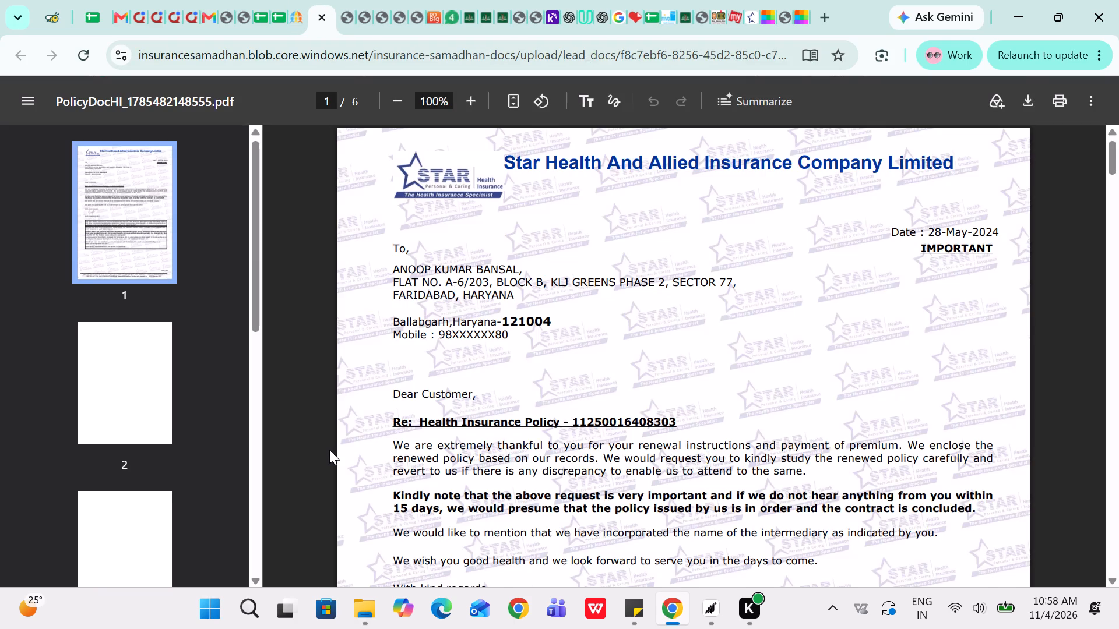
pyautogui.click(294, 0)
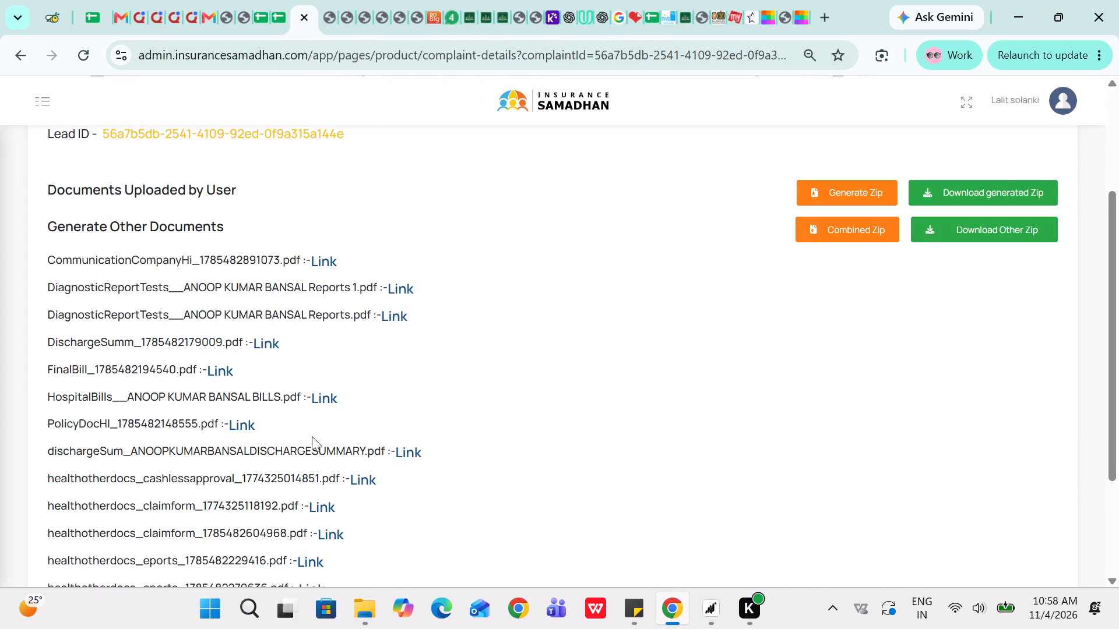
pyautogui.click(416, 451)
pyautogui.click(286, 0)
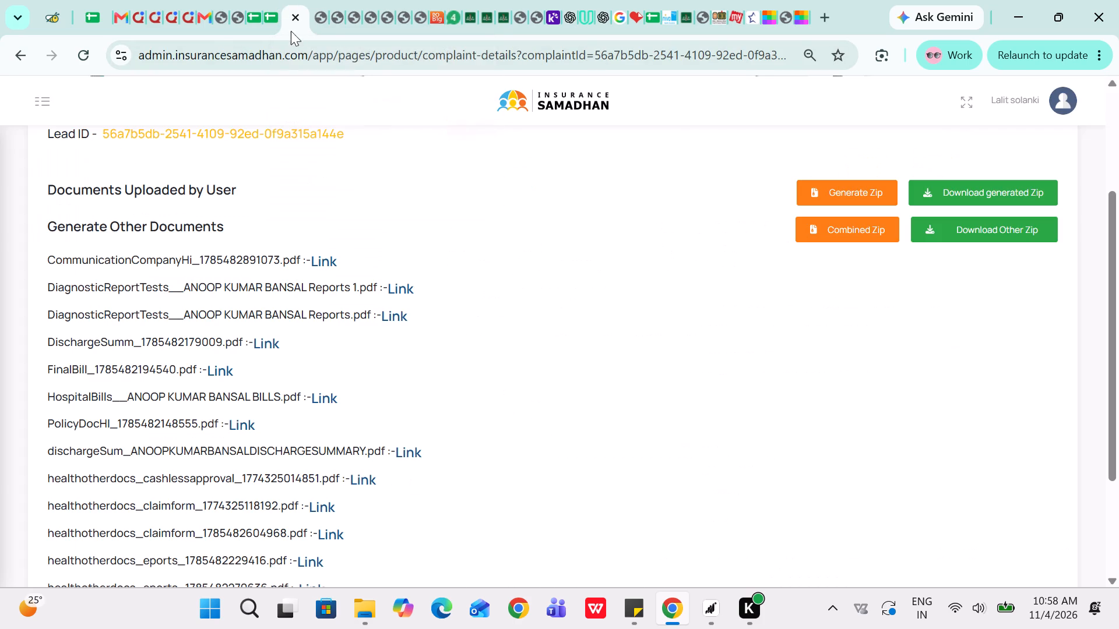
pyautogui.click(372, 478)
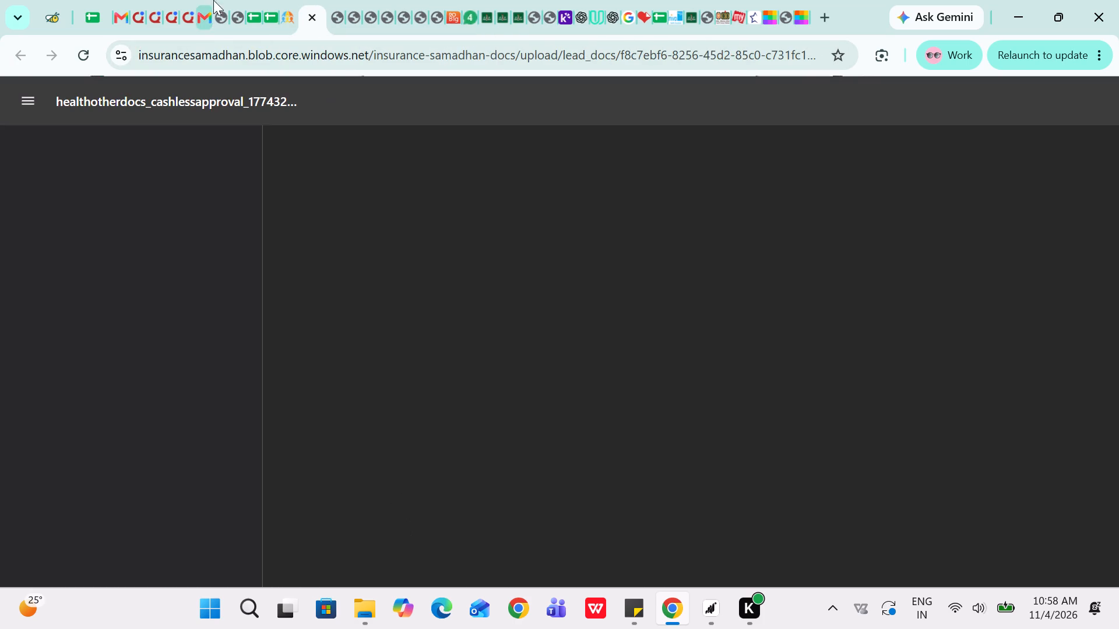
pyautogui.click(289, 0)
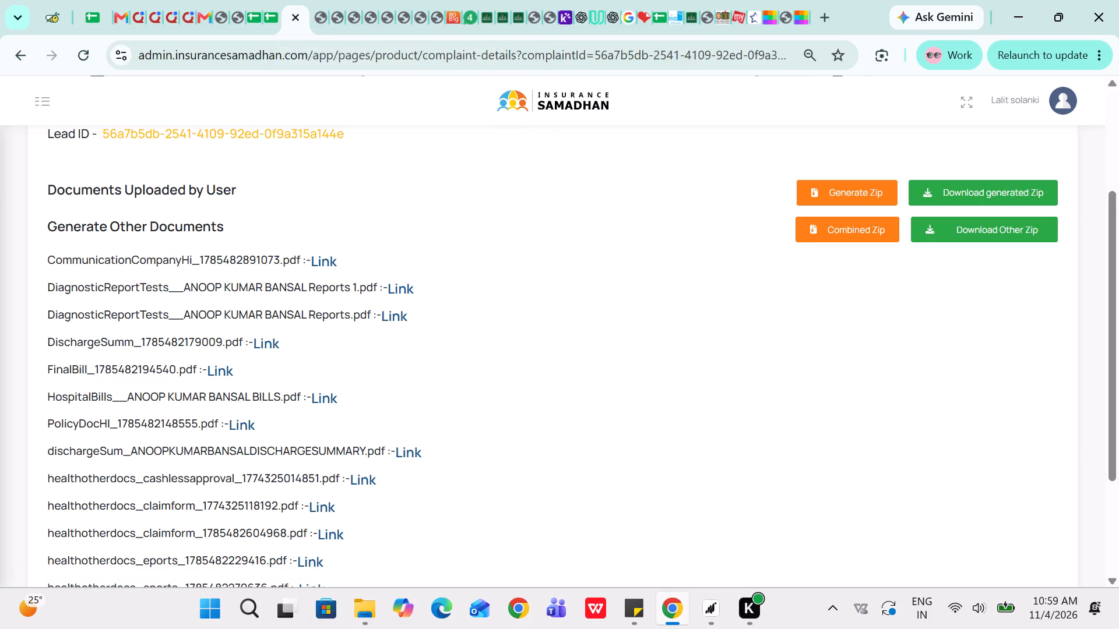
pyautogui.click(320, 507)
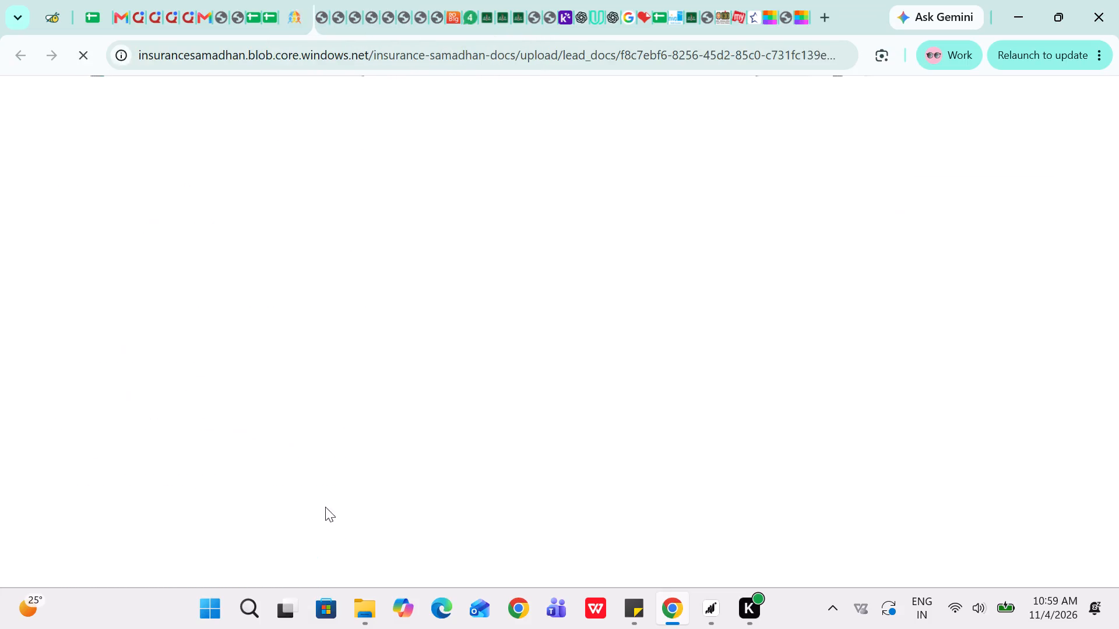
pyautogui.click(284, 0)
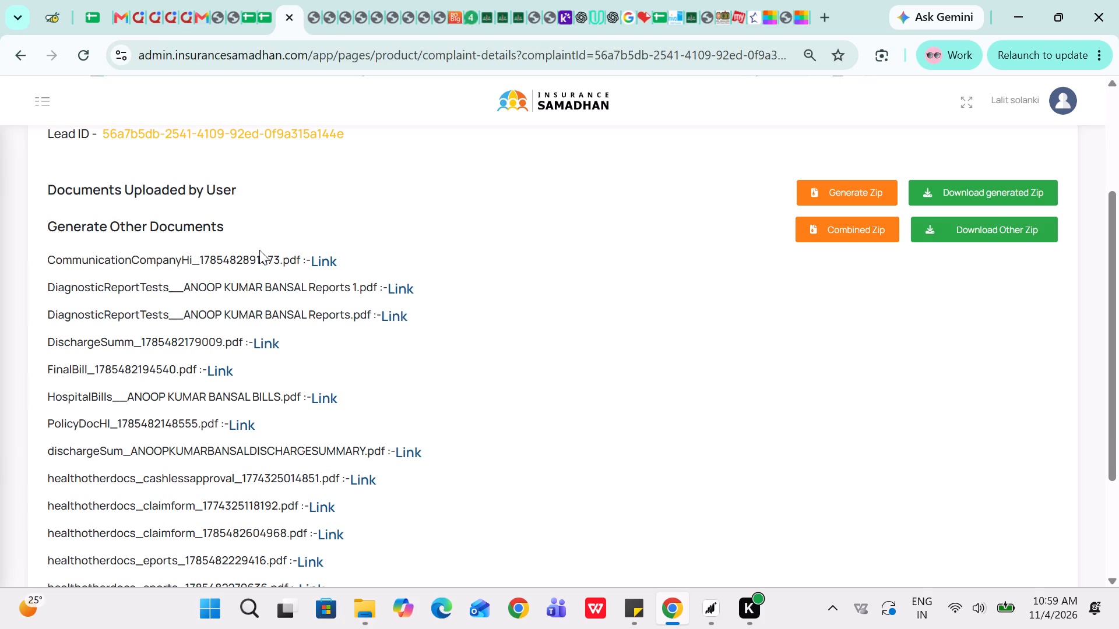
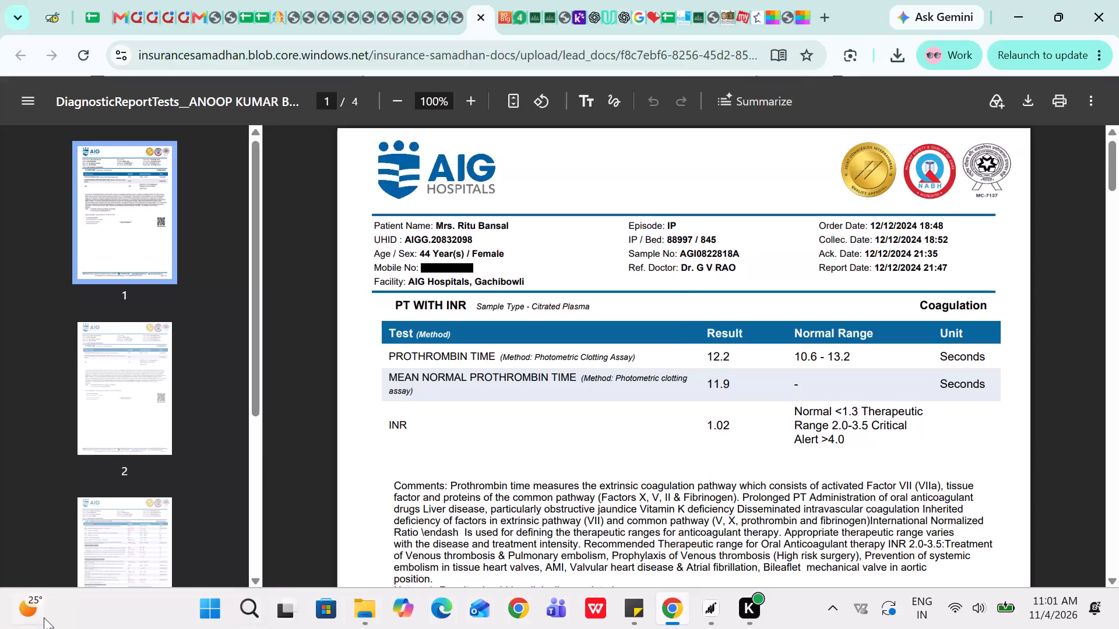
# Return from the diagnostic report to the complaint details page showing the list of uploaded documents.
pyautogui.click(1001, 257)
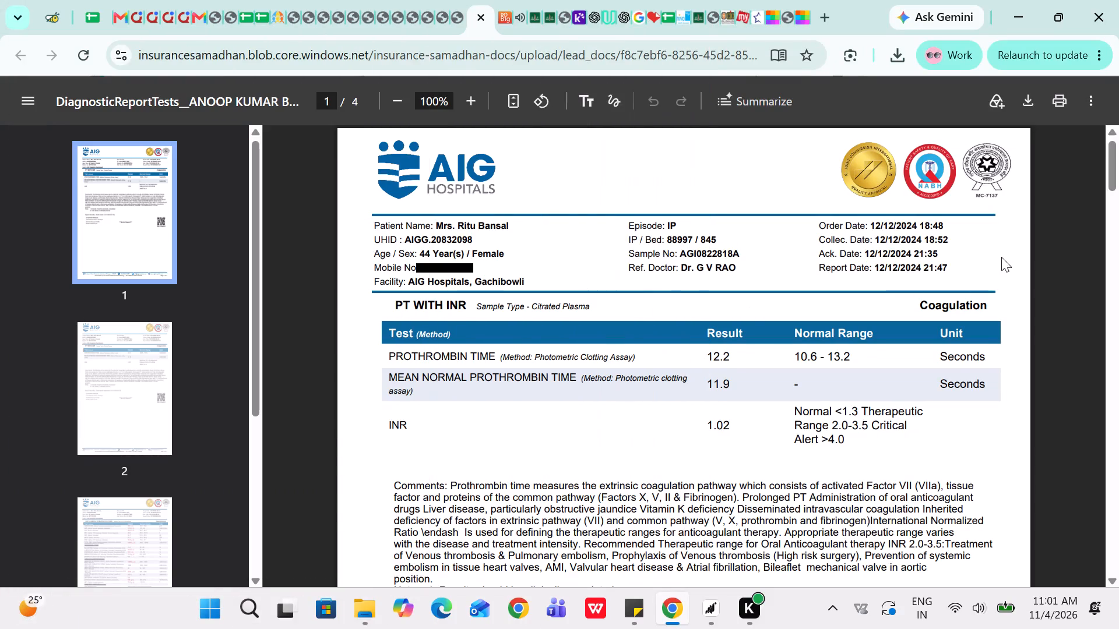
pyautogui.click(277, 0)
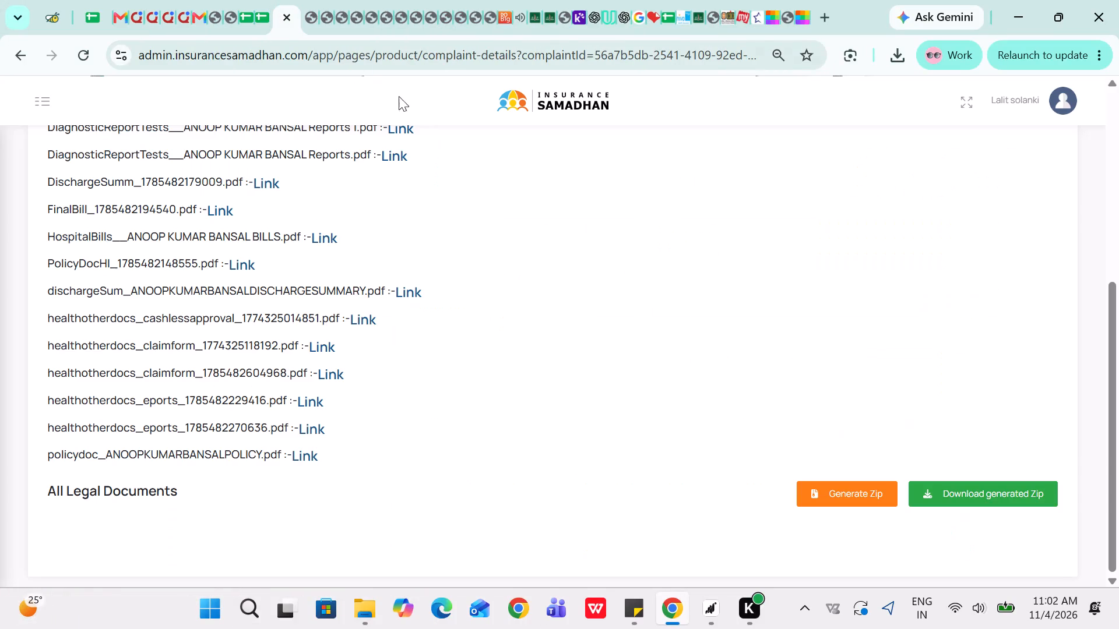
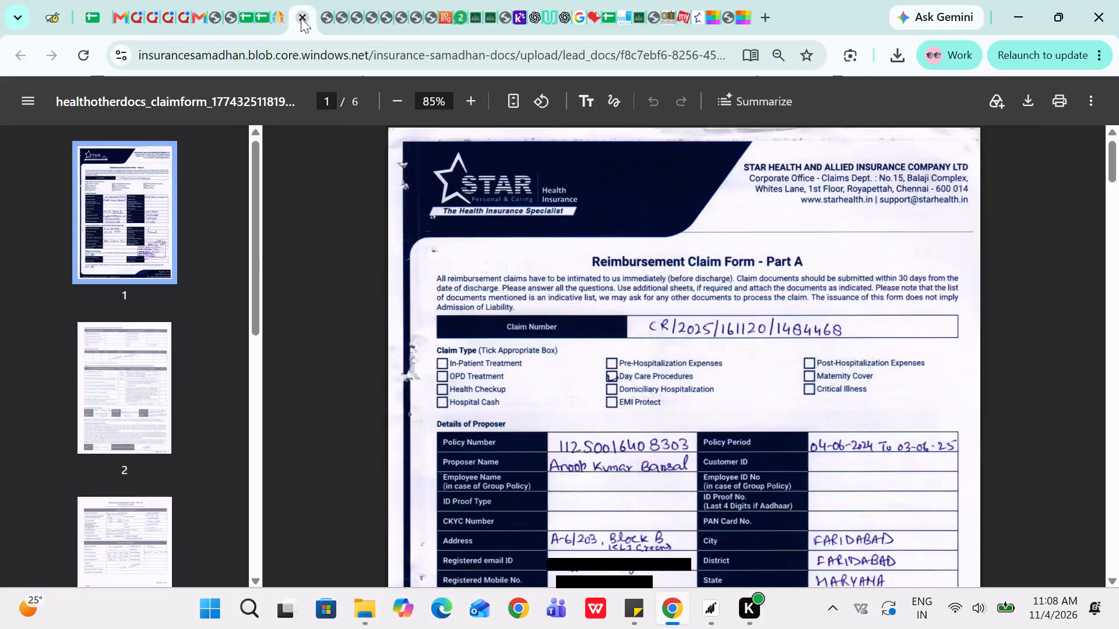
# Close the opened complaint document tabs, including the claim form, the policy document and the diagnostic report.
pyautogui.click(301, 18)
pyautogui.click(301, 18)
pyautogui.click(301, 18)
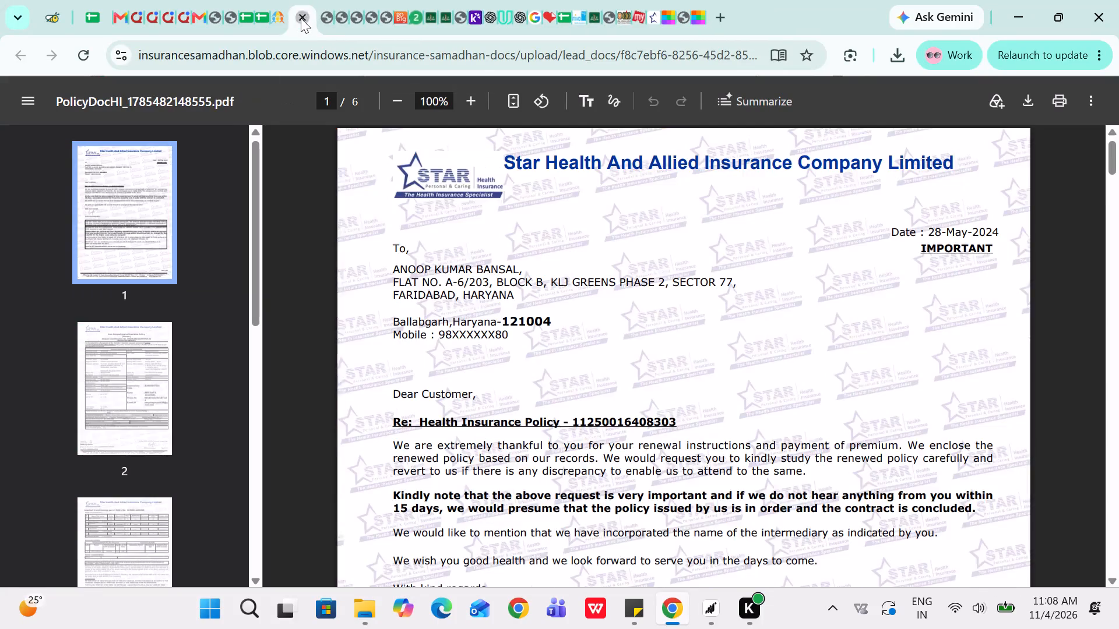
pyautogui.click(301, 18)
pyautogui.click(301, 18)
pyautogui.click(301, 18)
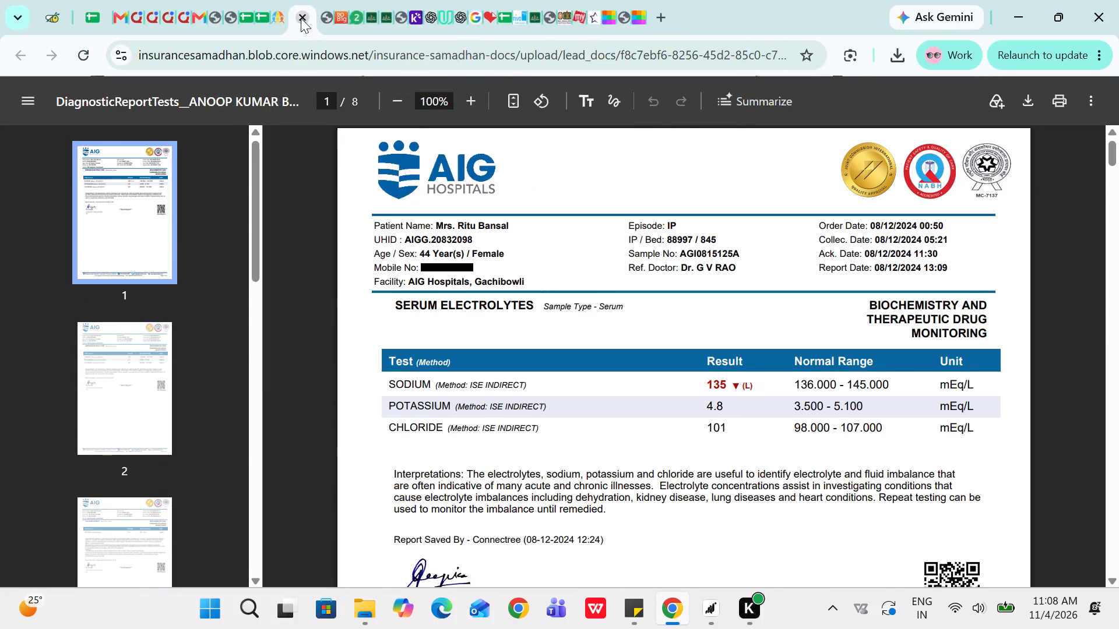
pyautogui.click(301, 18)
pyautogui.click(301, 18)
pyautogui.click(963, 441)
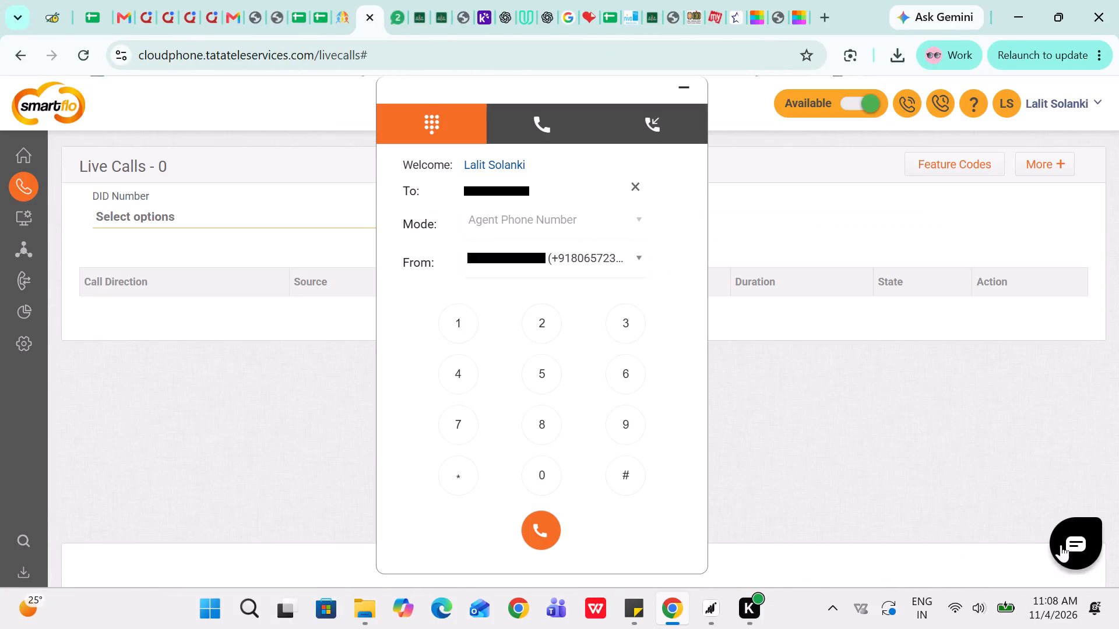
# Switch from the Smartflo live calls page back to the complaint details form.
pyautogui.click(343, 0)
pyautogui.click(811, 273)
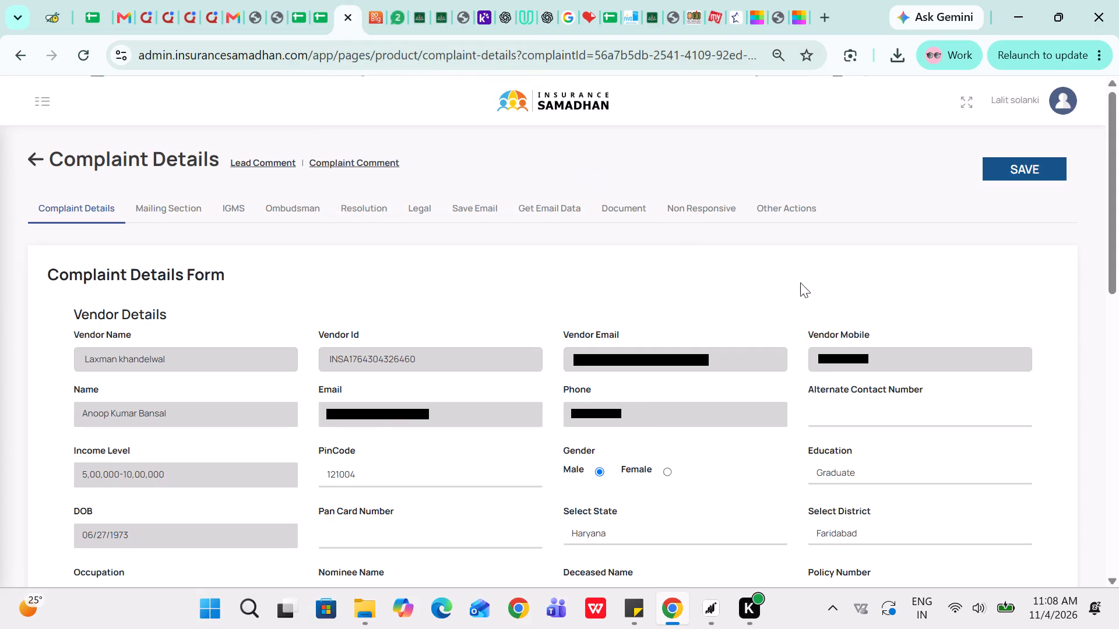
# Return from the complaint details form to the All Complaints list.
pyautogui.click(34, 156)
pyautogui.click(632, 164)
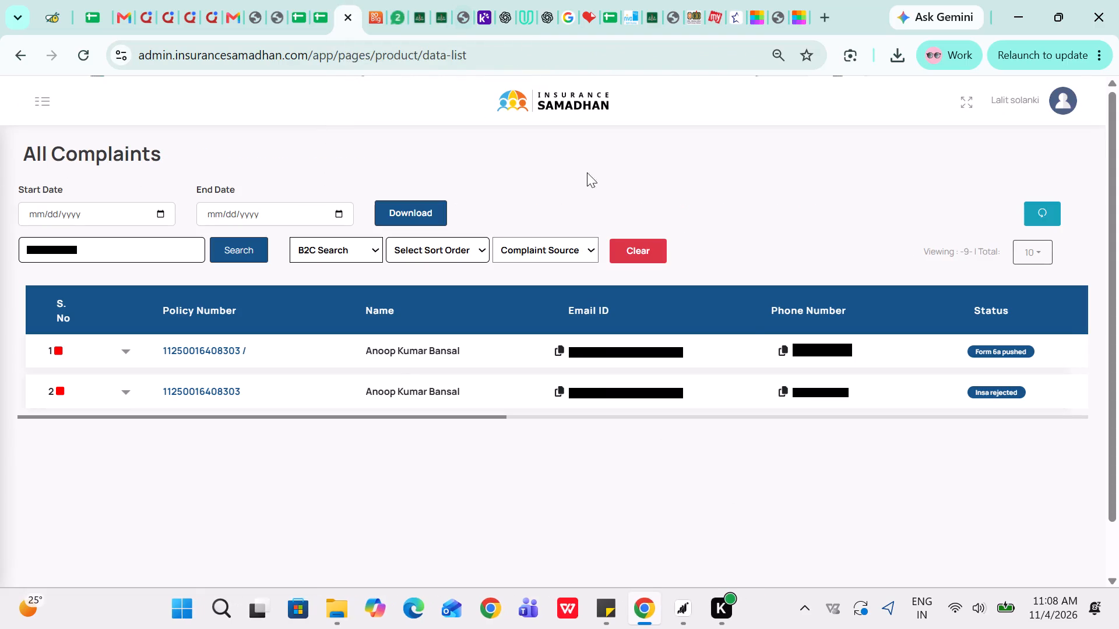
# Expand the actions for the complaint with status Form 6a pushed and open its comment history.
pyautogui.click(749, 342)
pyautogui.click(800, 390)
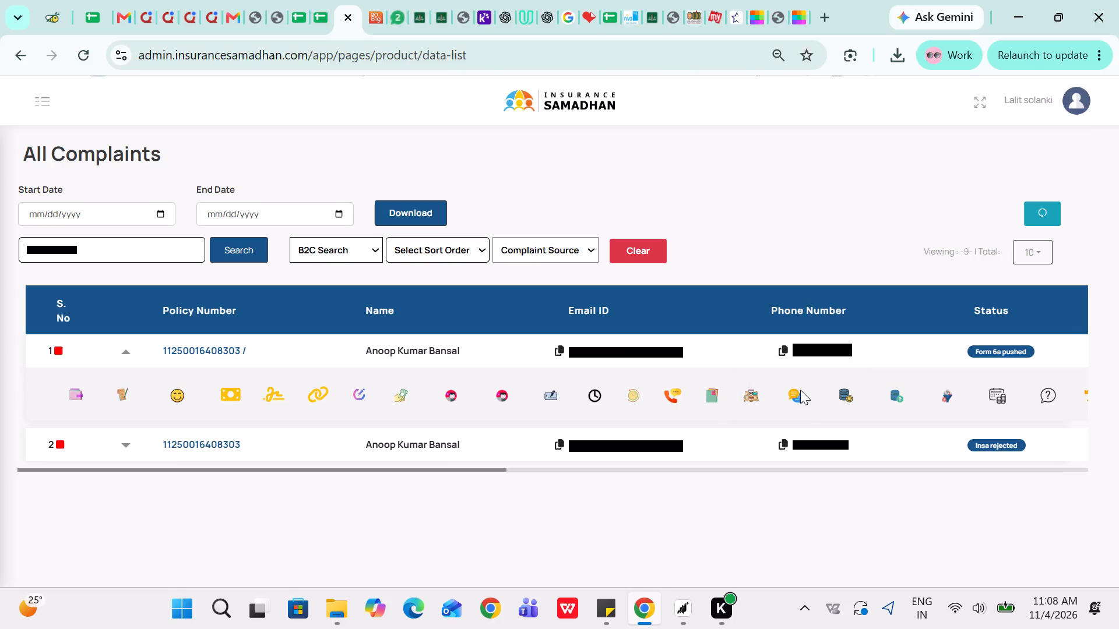
# Add a comment to the complaint with the communication description "connected - cx will do courier .".
pyautogui.scroll(-14, 589, 394)
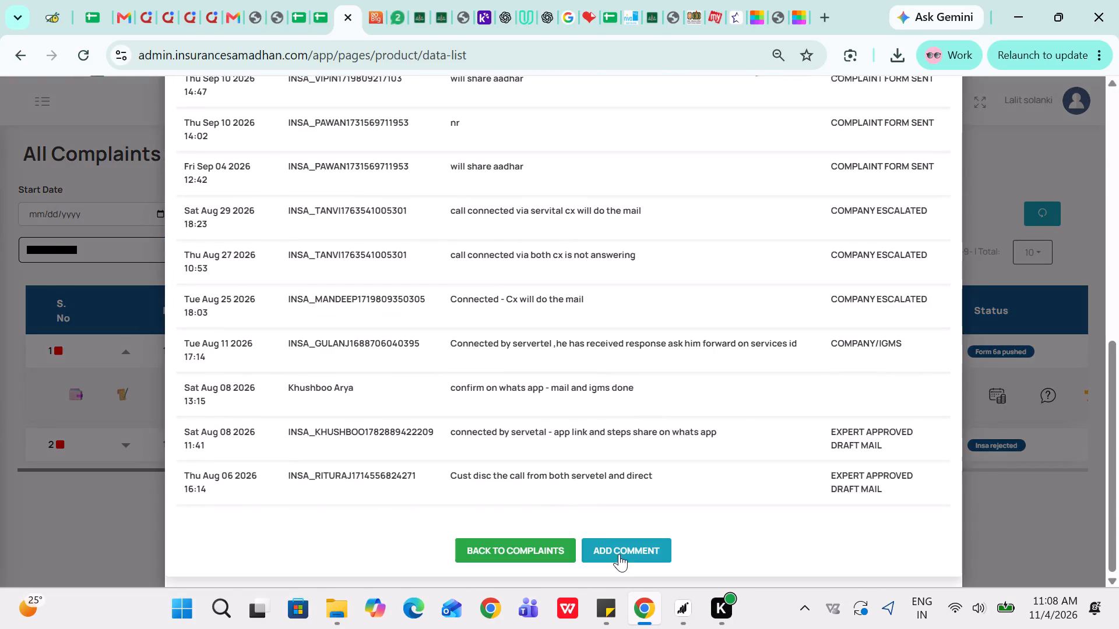
pyautogui.click(630, 550)
pyautogui.click(650, 409)
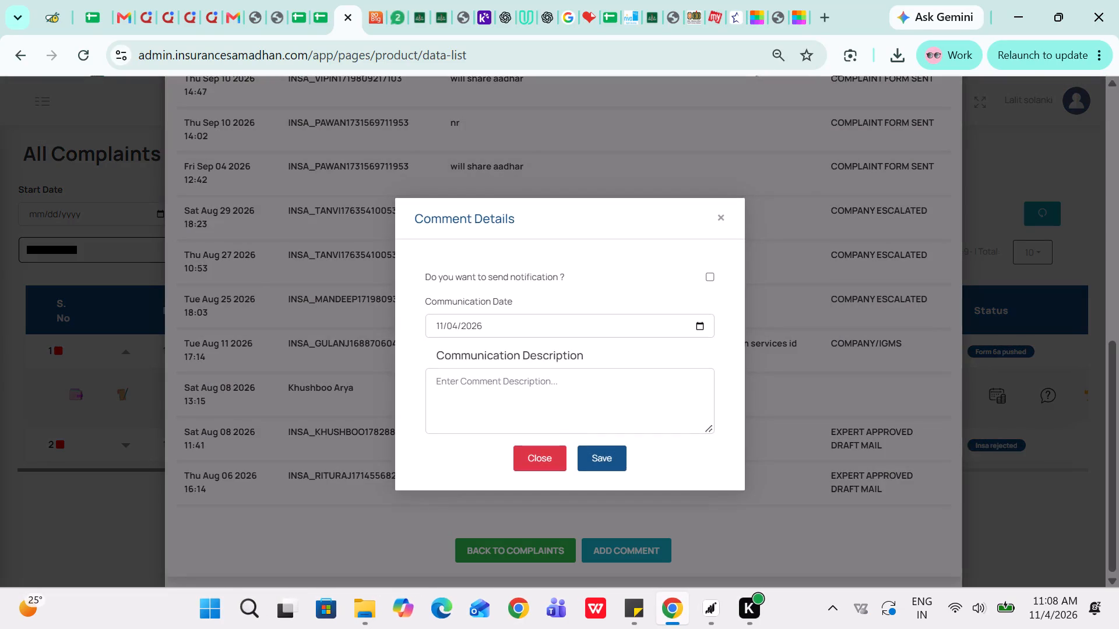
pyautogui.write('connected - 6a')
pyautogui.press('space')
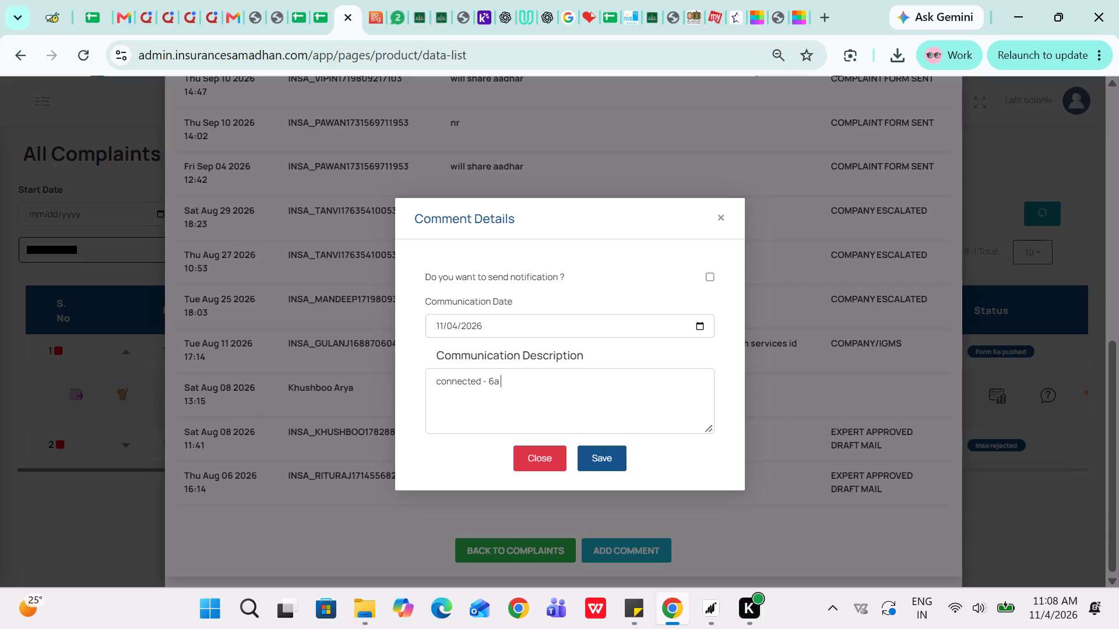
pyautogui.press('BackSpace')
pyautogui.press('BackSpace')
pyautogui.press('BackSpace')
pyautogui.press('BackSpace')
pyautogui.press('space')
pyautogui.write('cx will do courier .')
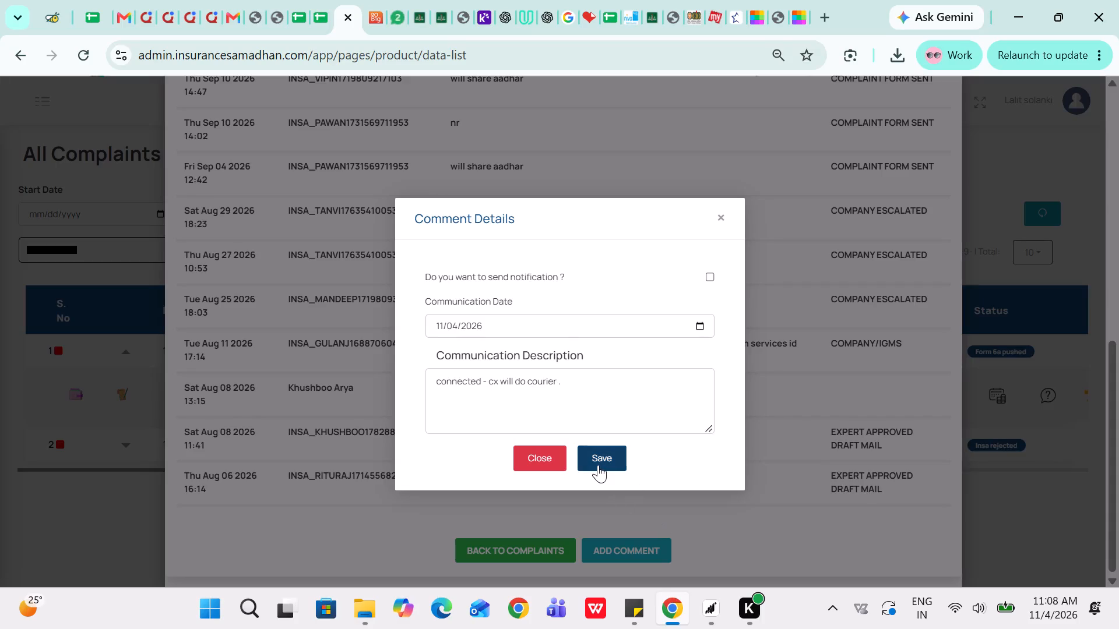
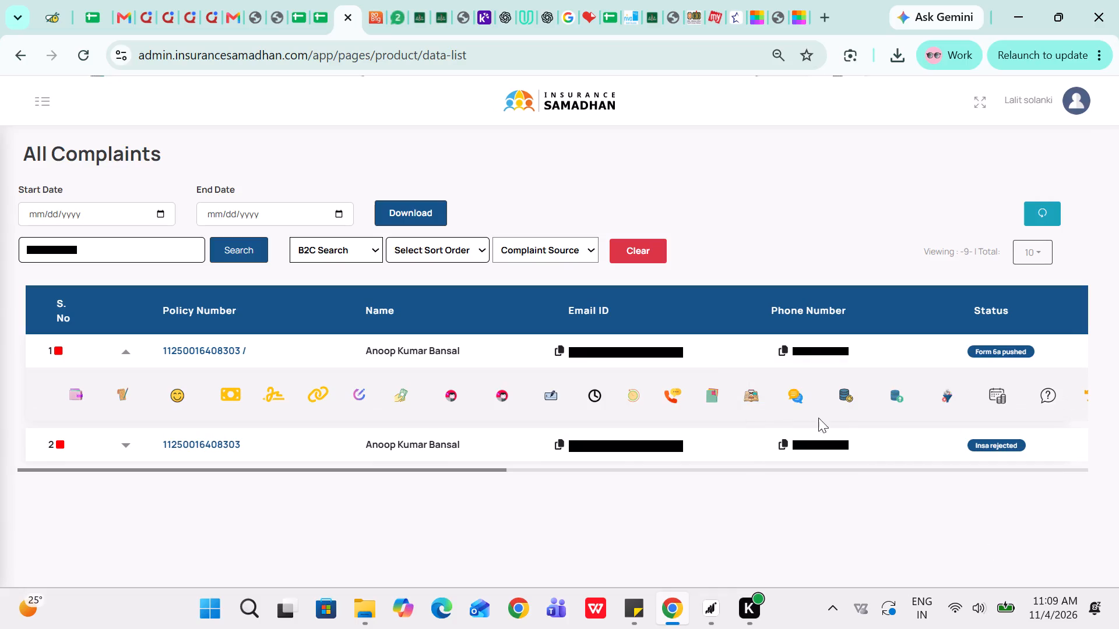
# Check the newest entry's description in the communication log of the complaint with Form 6A pushed status.
pyautogui.moveTo(601, 363); pyautogui.dragTo(455, 383)
pyautogui.click(588, 366)
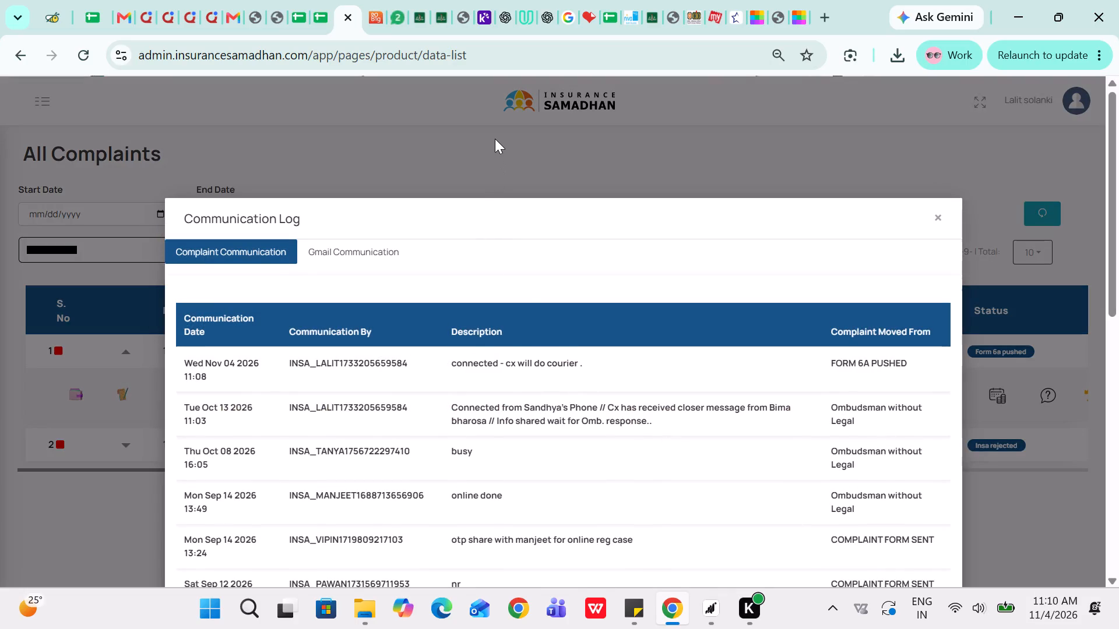
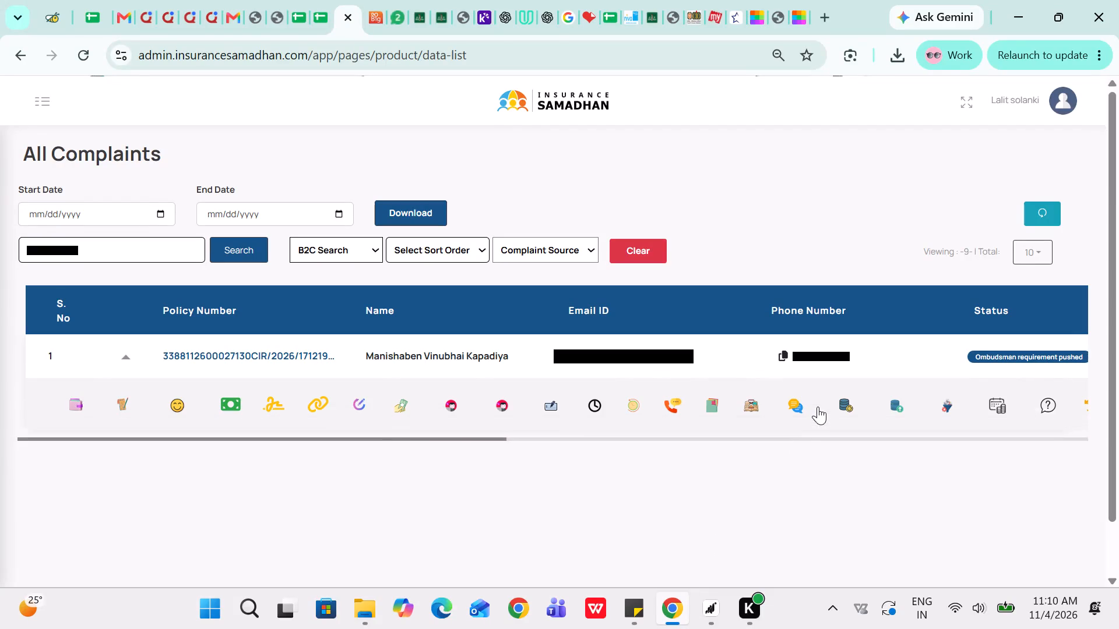
# Open the communication log of the complaint listed in All Complaints.
pyautogui.click(802, 407)
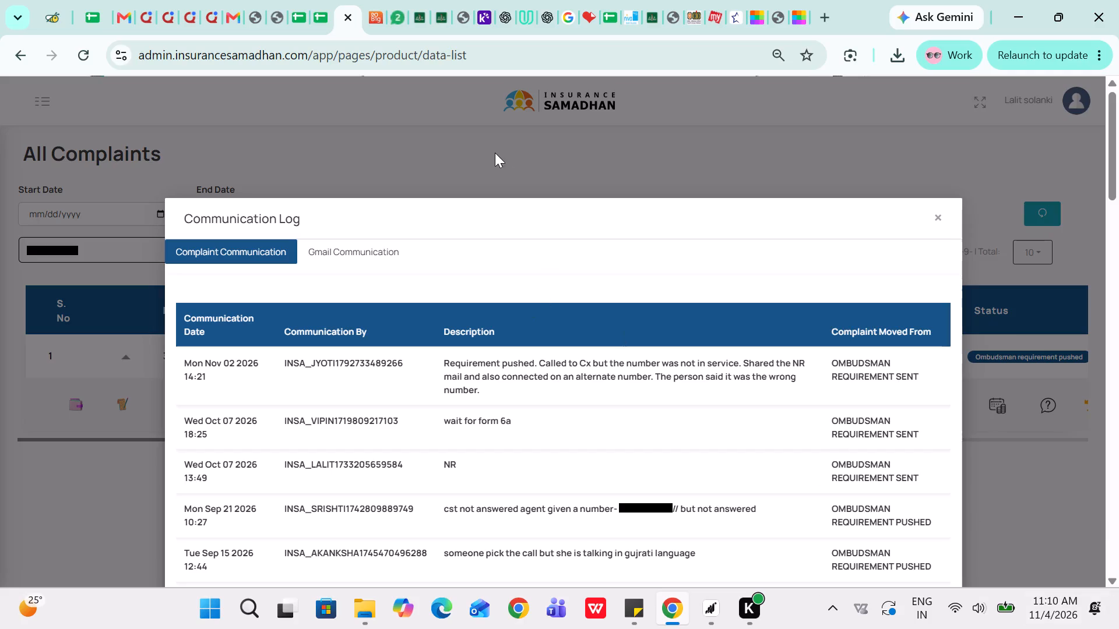
# Reopen the complaint's communication log and read the description of the latest entry, dated Mon Nov 02 2026.
pyautogui.click(485, 124)
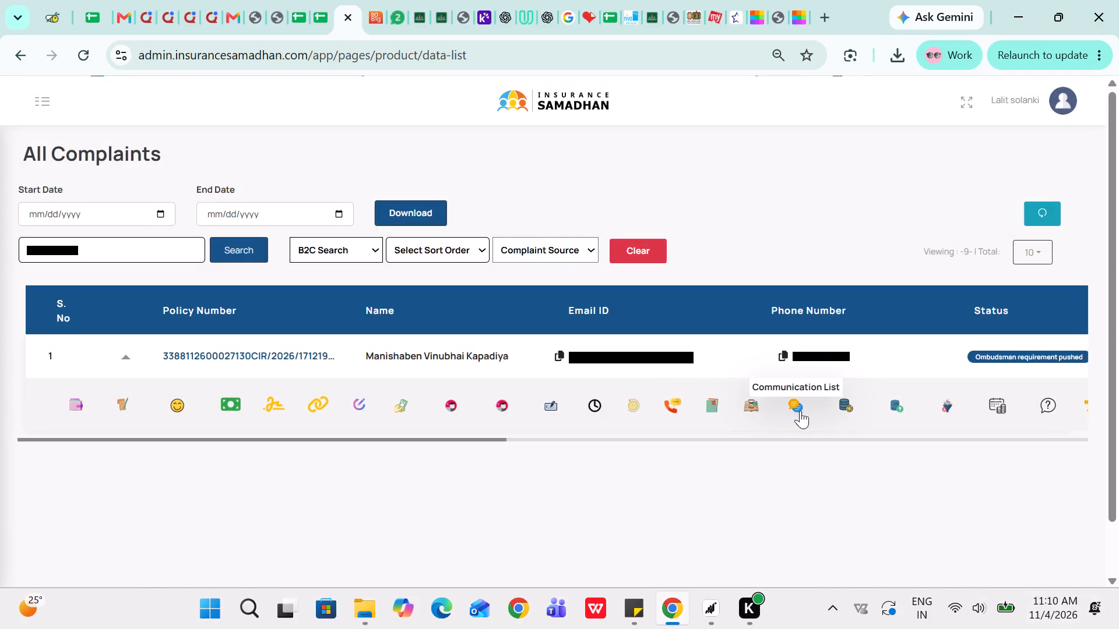
pyautogui.click(801, 411)
pyautogui.moveTo(485, 396); pyautogui.dragTo(453, 384)
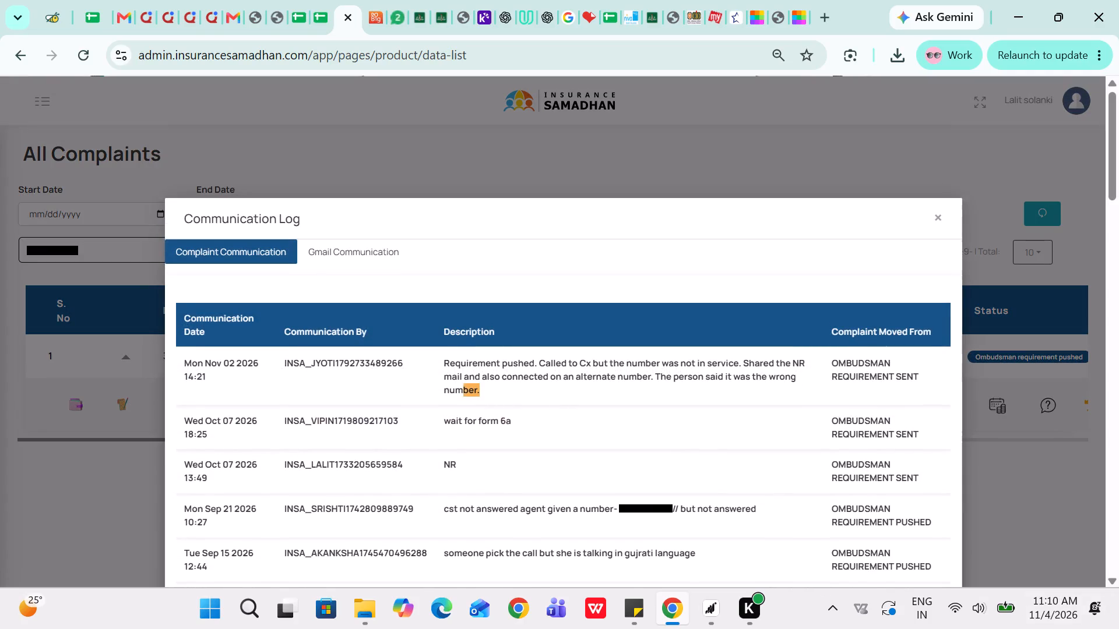
pyautogui.moveTo(453, 384); pyautogui.dragTo(434, 364)
pyautogui.click(554, 366)
pyautogui.moveTo(481, 393); pyautogui.dragTo(426, 357)
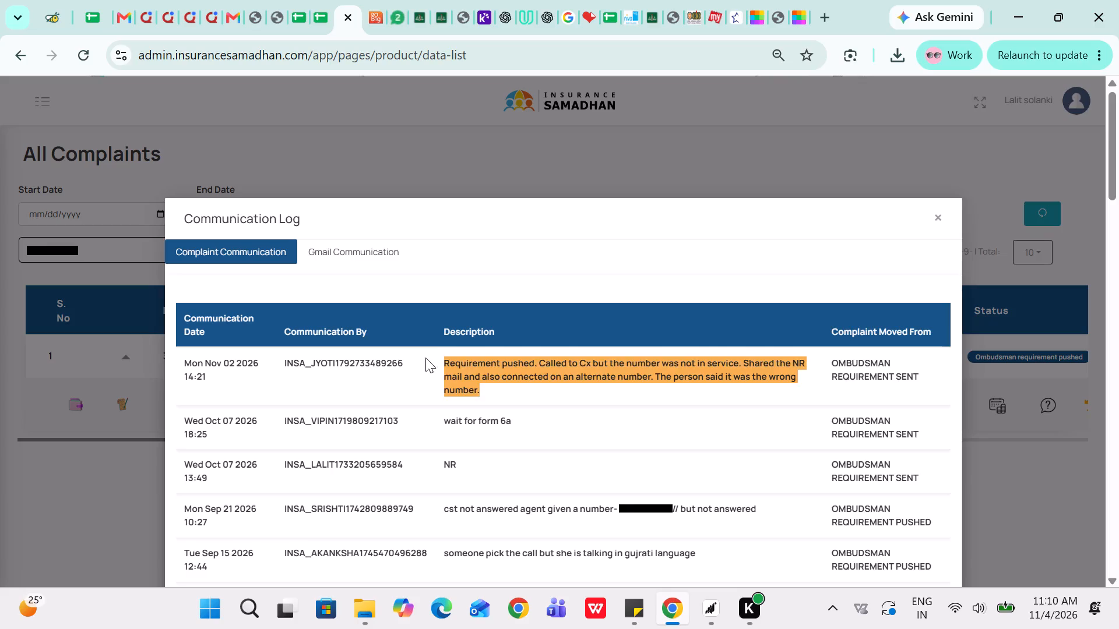
pyautogui.click(466, 374)
pyautogui.moveTo(490, 393); pyautogui.dragTo(420, 347)
pyautogui.click(527, 381)
pyautogui.moveTo(484, 389); pyautogui.dragTo(433, 358)
pyautogui.click(529, 384)
pyautogui.moveTo(490, 388); pyautogui.dragTo(405, 356)
pyautogui.click(500, 376)
pyautogui.moveTo(494, 392); pyautogui.dragTo(421, 342)
pyautogui.click(490, 388)
pyautogui.moveTo(497, 394); pyautogui.dragTo(443, 362)
pyautogui.click(503, 395)
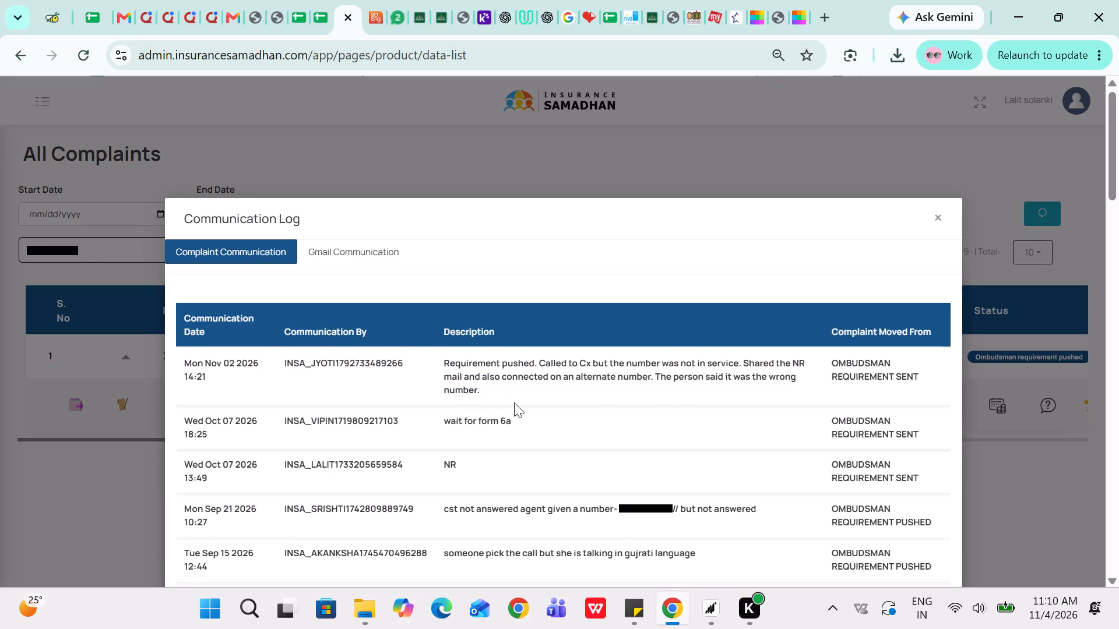
pyautogui.moveTo(514, 402); pyautogui.dragTo(435, 363)
pyautogui.click(474, 366)
pyautogui.moveTo(508, 397); pyautogui.dragTo(411, 368)
pyautogui.click(488, 393)
pyautogui.moveTo(498, 384); pyautogui.dragTo(441, 356)
pyautogui.click(499, 376)
pyautogui.moveTo(512, 398); pyautogui.dragTo(381, 365)
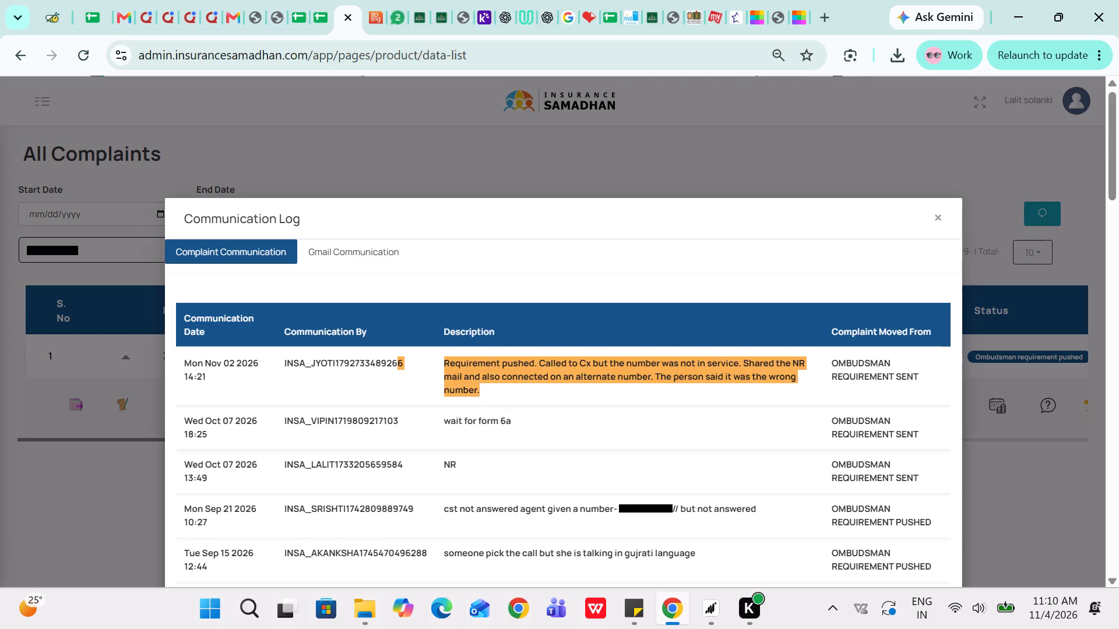
pyautogui.click(519, 374)
pyautogui.moveTo(500, 401); pyautogui.dragTo(422, 361)
pyautogui.click(529, 378)
pyautogui.moveTo(488, 394); pyautogui.dragTo(438, 367)
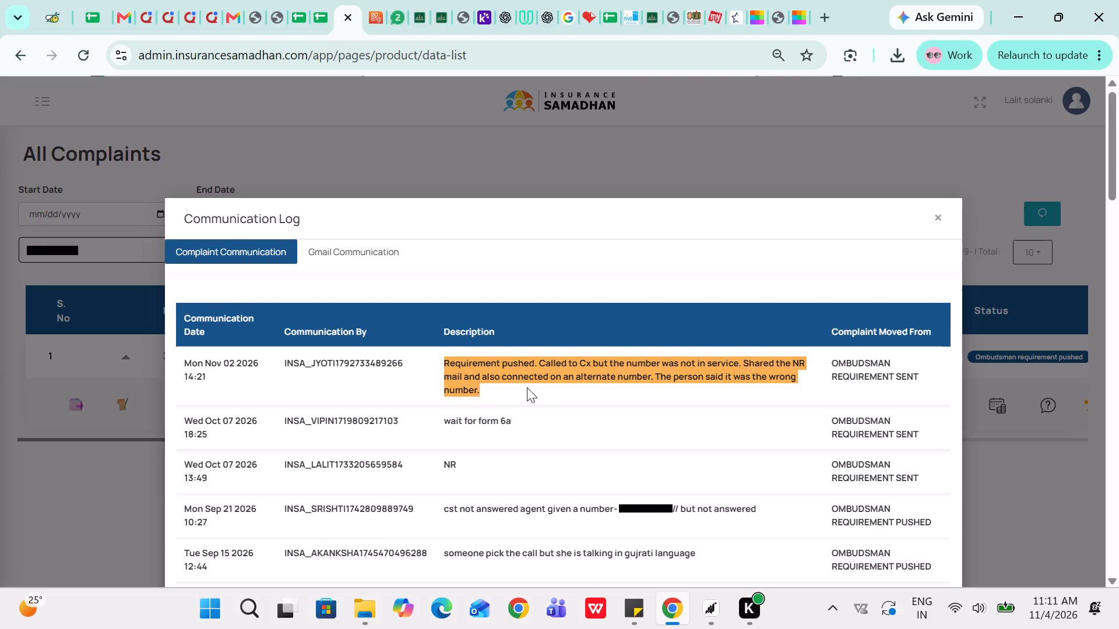
pyautogui.click(528, 388)
pyautogui.moveTo(498, 407); pyautogui.dragTo(401, 363)
pyautogui.click(494, 375)
pyautogui.moveTo(499, 390); pyautogui.dragTo(417, 359)
pyautogui.click(497, 380)
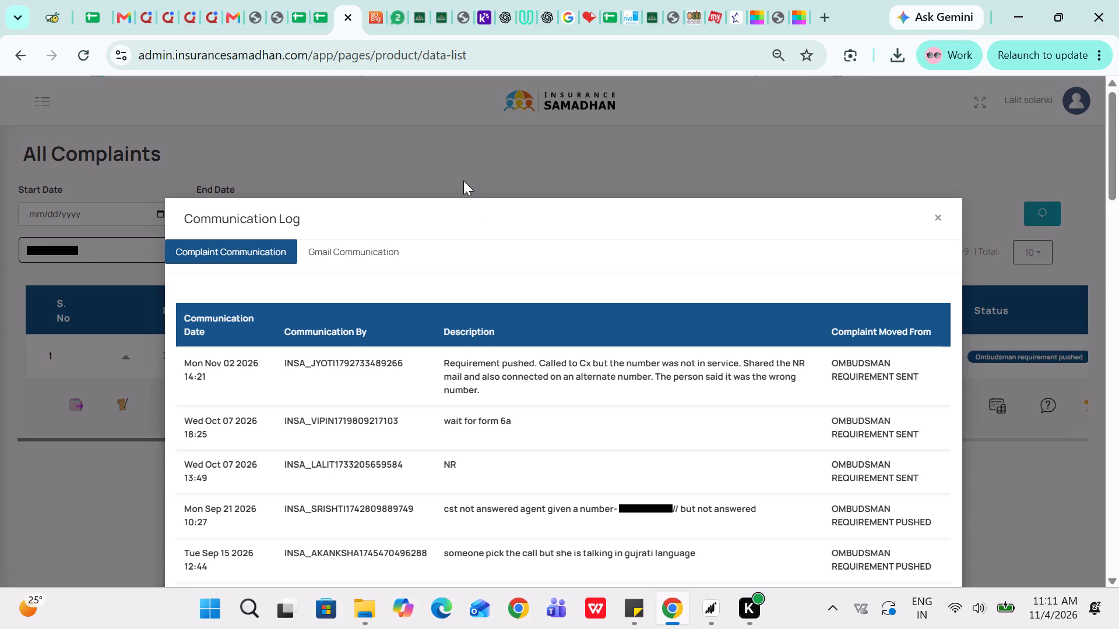
# Close the communication log and open the complaint details page for the listed policy.
pyautogui.click(463, 181)
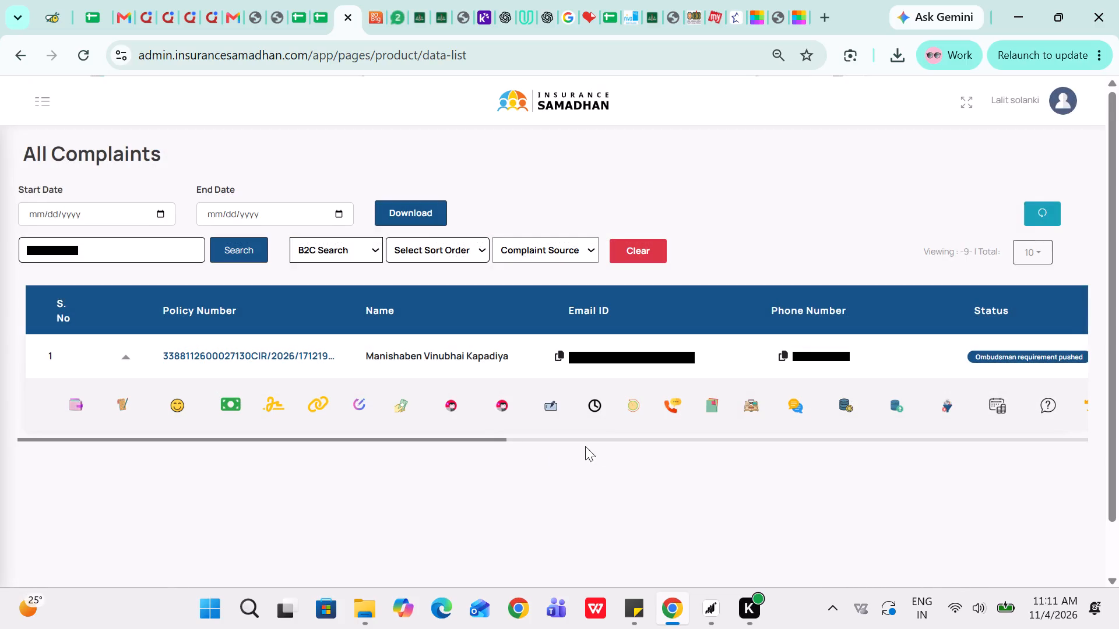
pyautogui.click(252, 361)
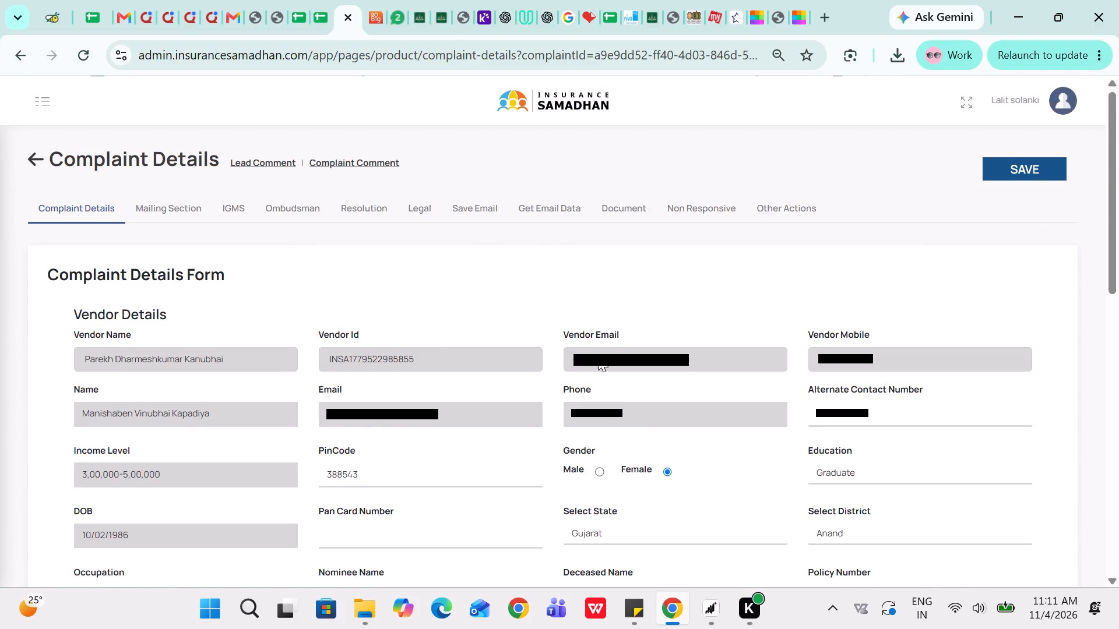
# Copy the customer's phone number from the complaint details form and call it with the Smartflo dialer.
pyautogui.moveTo(667, 406); pyautogui.dragTo(407, 411)
pyautogui.hotkey('ctrl', 'c')
pyautogui.hotkey('ctrl', 'c')
pyautogui.hotkey('ctrl', 'c')
pyautogui.click(377, 0)
pyautogui.click(512, 203)
pyautogui.doubleClick(516, 191)
pyautogui.hotkey('ctrl', 'v')
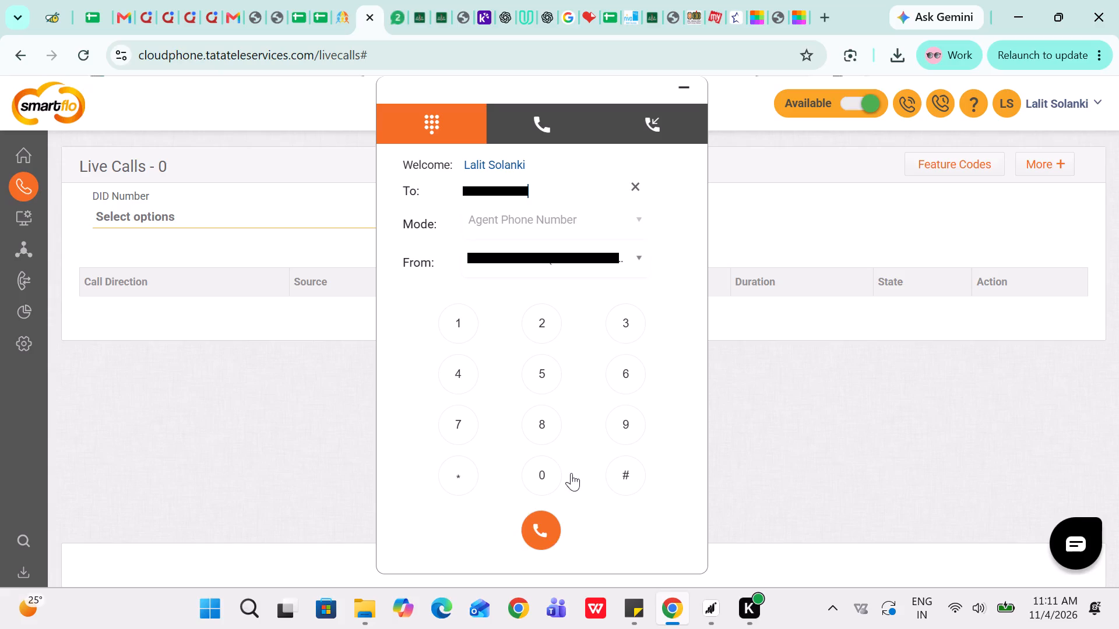
pyautogui.click(554, 532)
# Expand the additional call statistics on the Smartflo Live Calls page.
pyautogui.click(873, 404)
pyautogui.click(1045, 169)
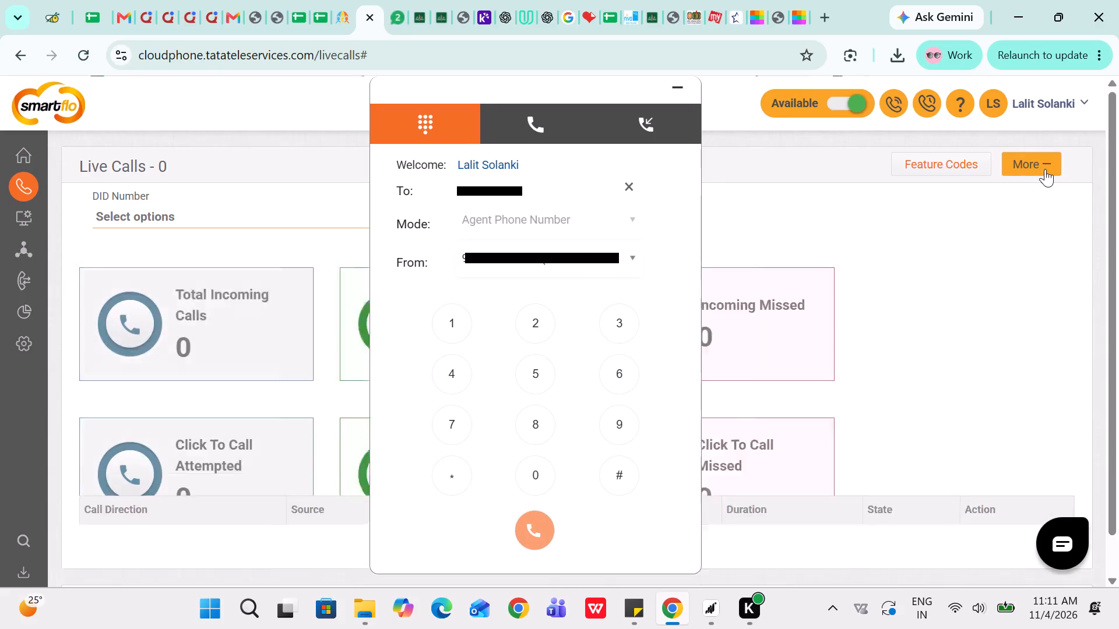
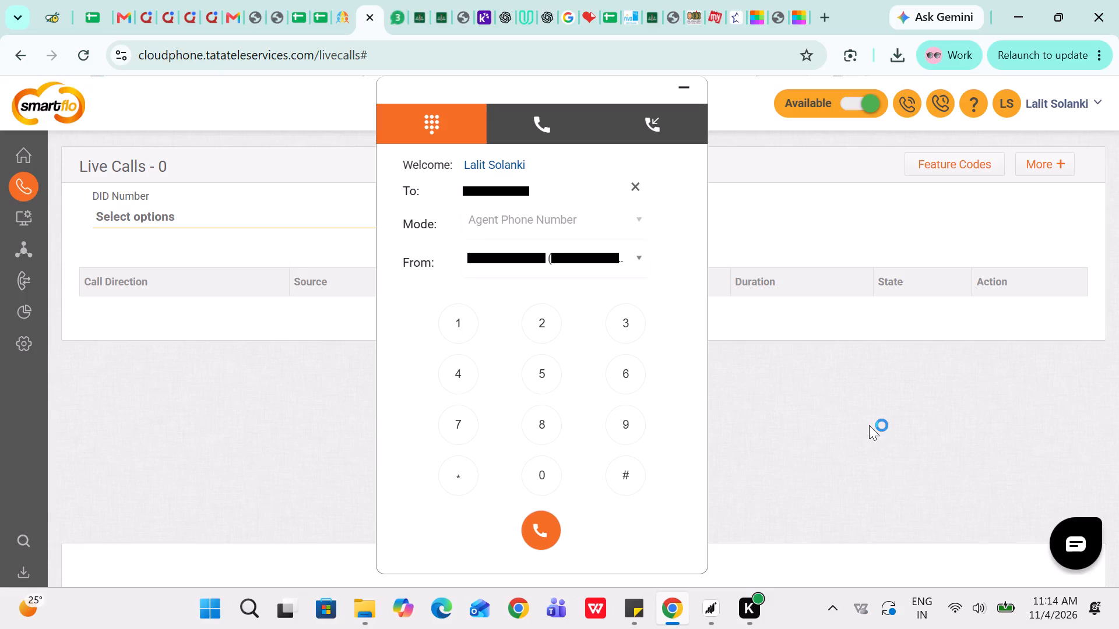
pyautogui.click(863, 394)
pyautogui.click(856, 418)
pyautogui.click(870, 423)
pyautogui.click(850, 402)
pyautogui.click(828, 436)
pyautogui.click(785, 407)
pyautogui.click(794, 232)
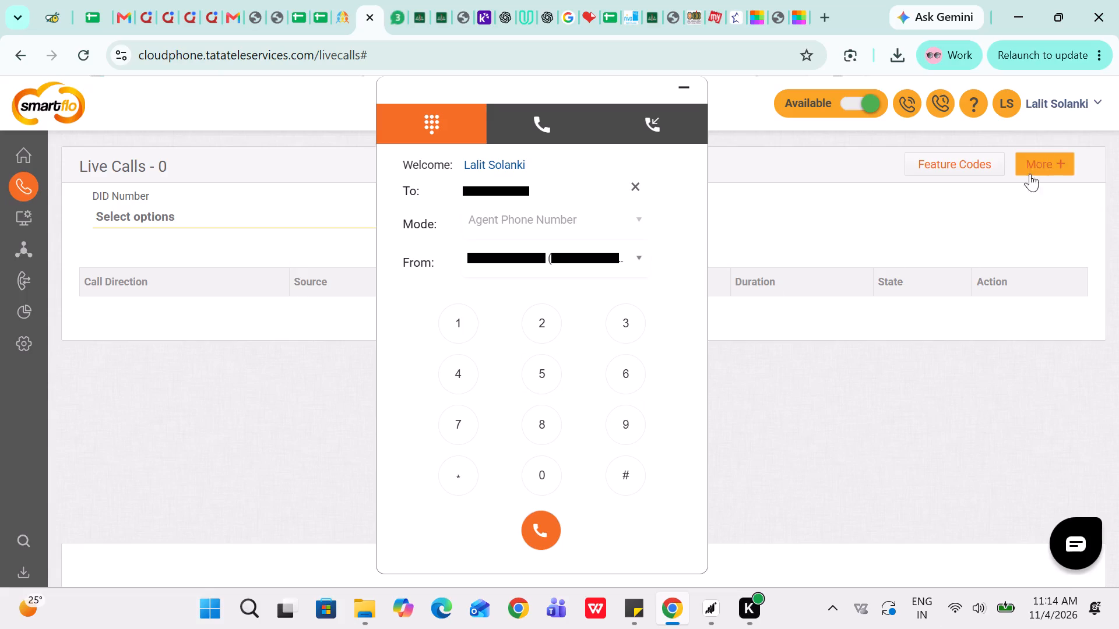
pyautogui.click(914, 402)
# Switch back to the Insurance Samadhan complaint, close its communication log and return to the All Complaints list.
pyautogui.click(343, 0)
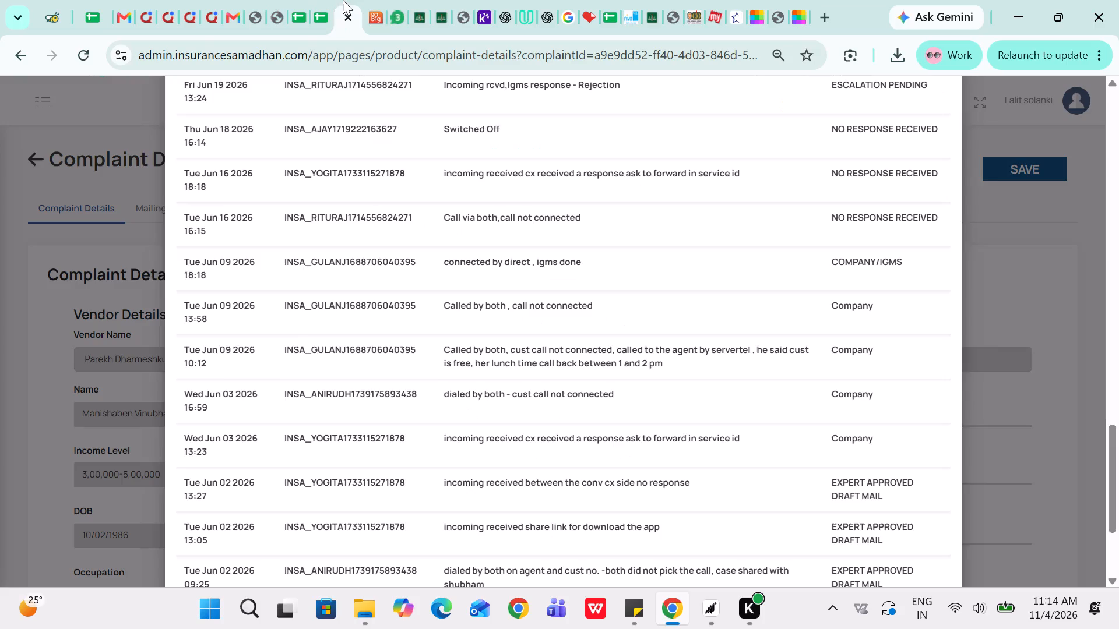
pyautogui.scroll(20, 719, 314)
pyautogui.scroll(4, 719, 314)
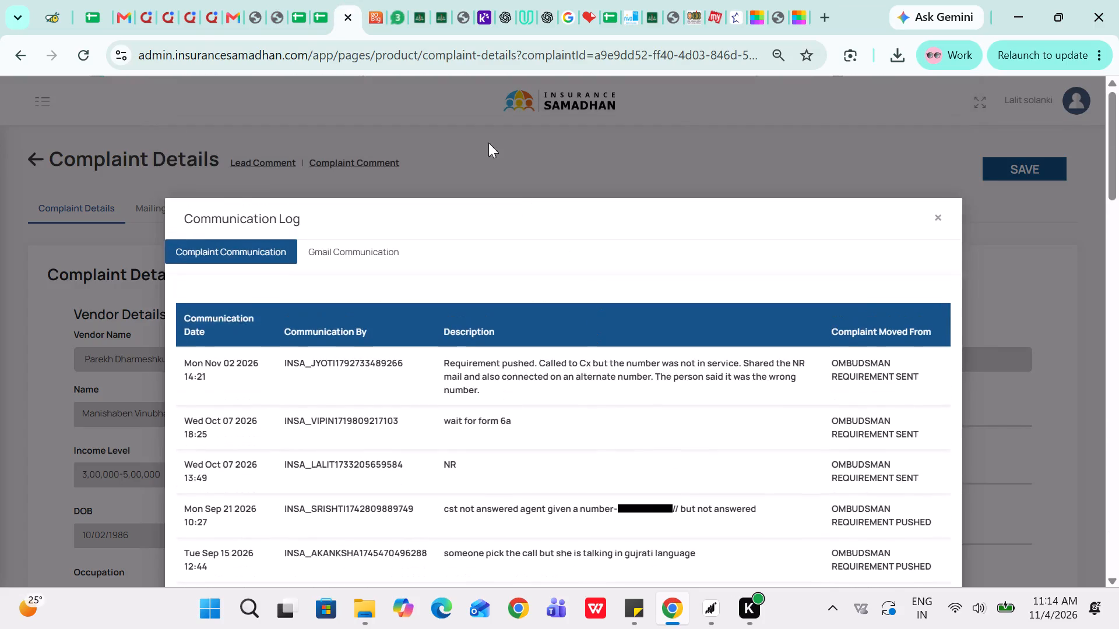
pyautogui.click(474, 107)
pyautogui.click(32, 156)
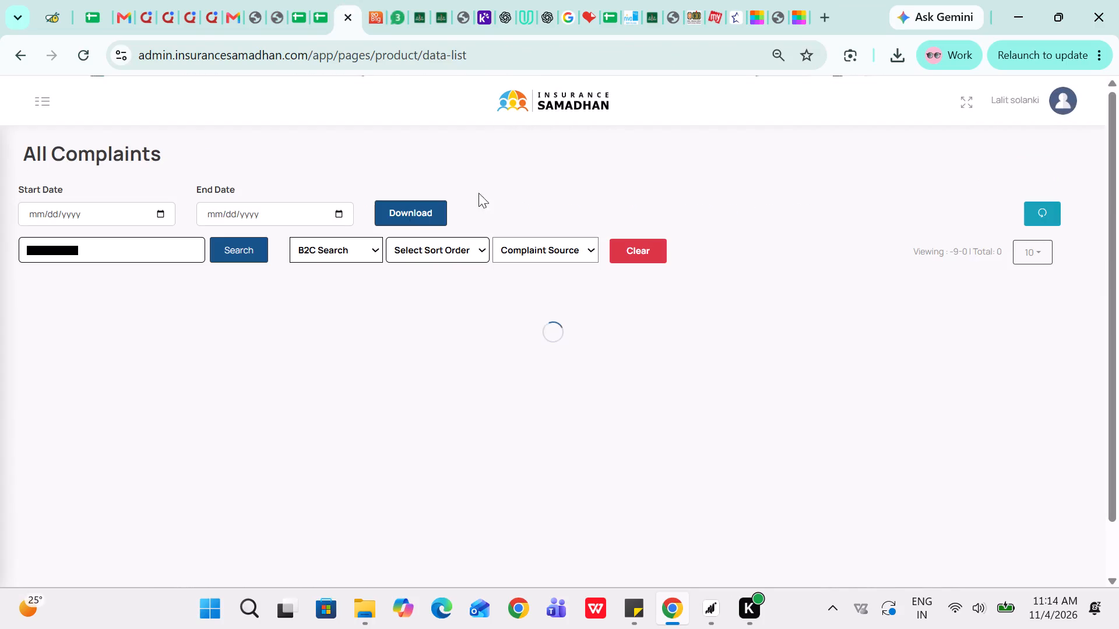
pyautogui.click(642, 146)
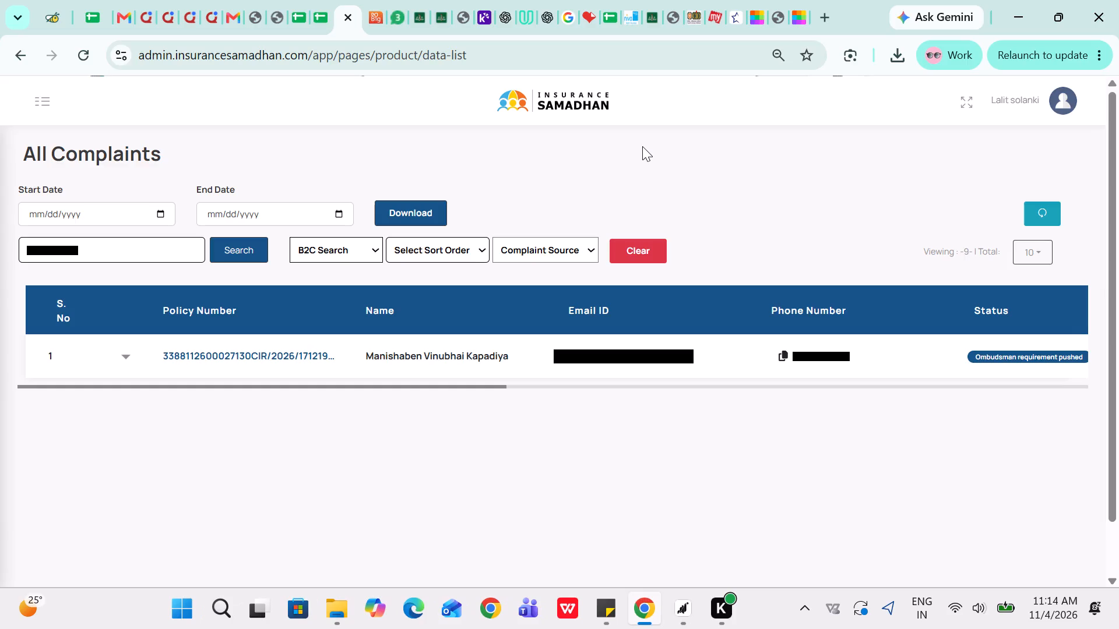
pyautogui.click(699, 431)
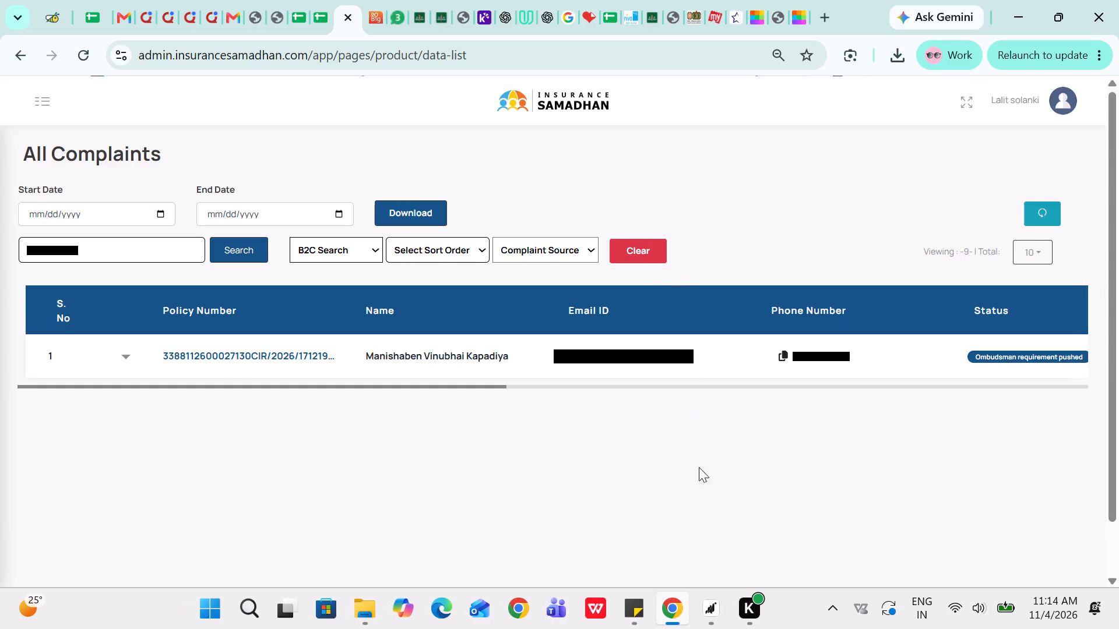
pyautogui.click(747, 357)
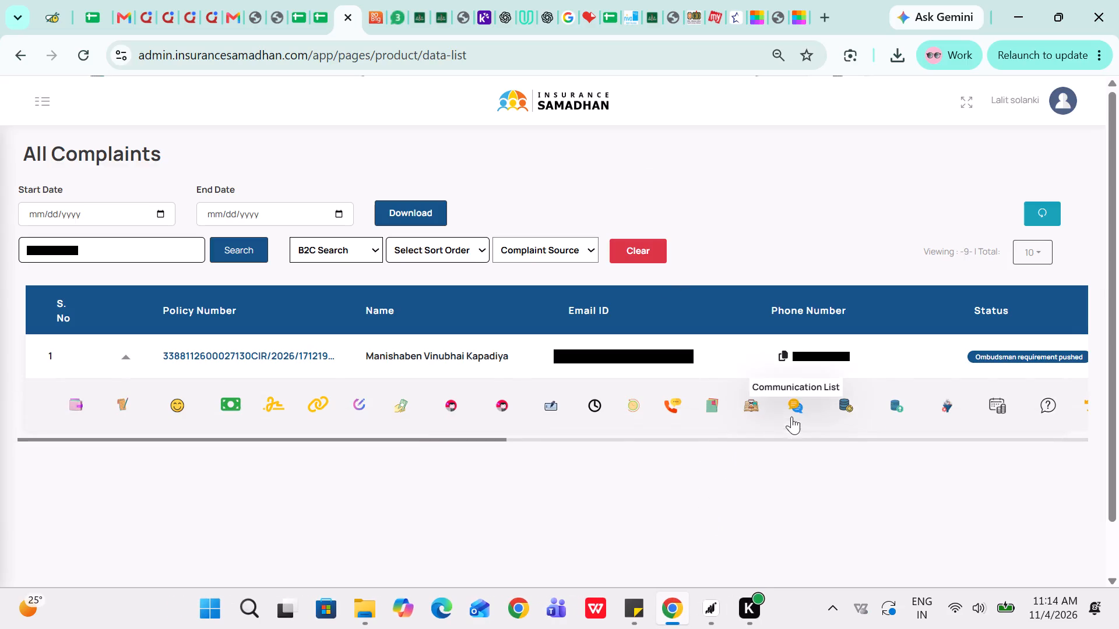
pyautogui.click(795, 406)
pyautogui.moveTo(492, 397); pyautogui.dragTo(477, 397)
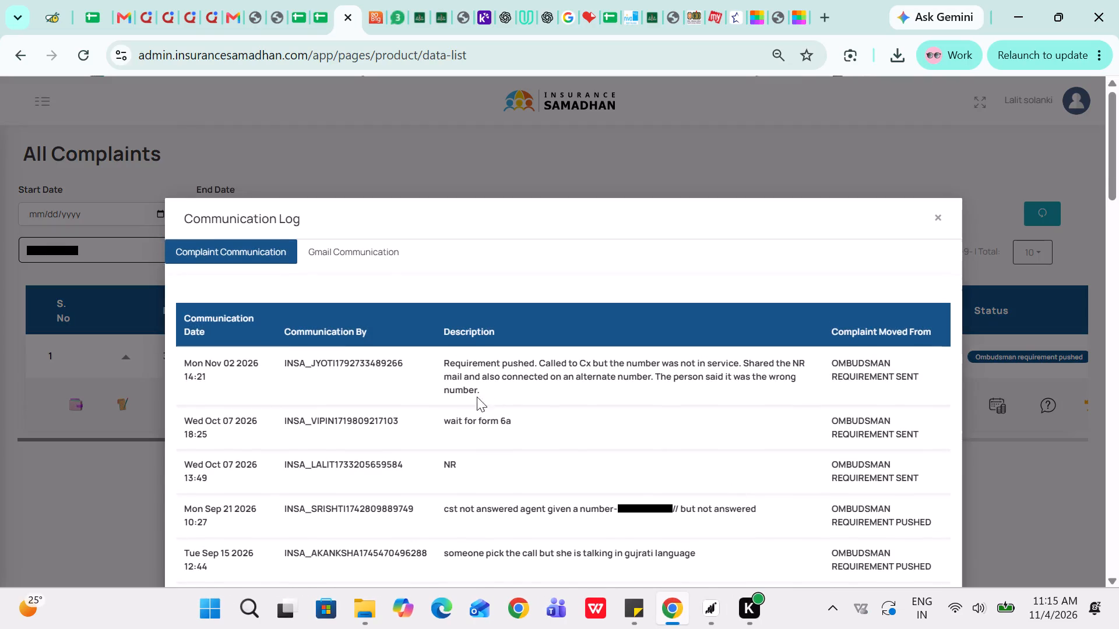
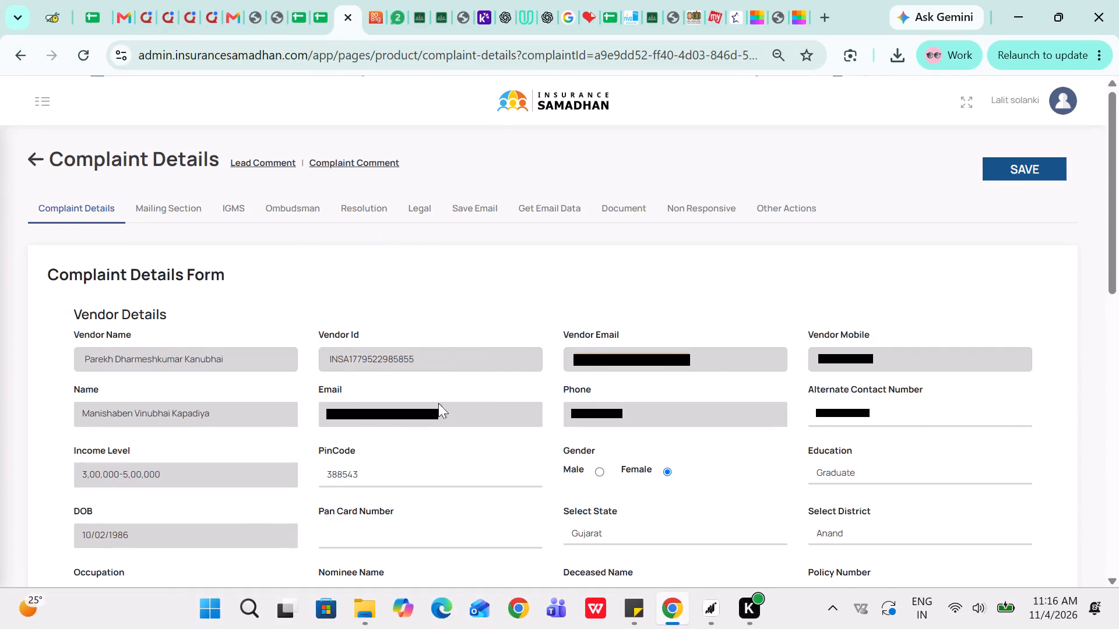
pyautogui.moveTo(480, 403); pyautogui.dragTo(241, 438)
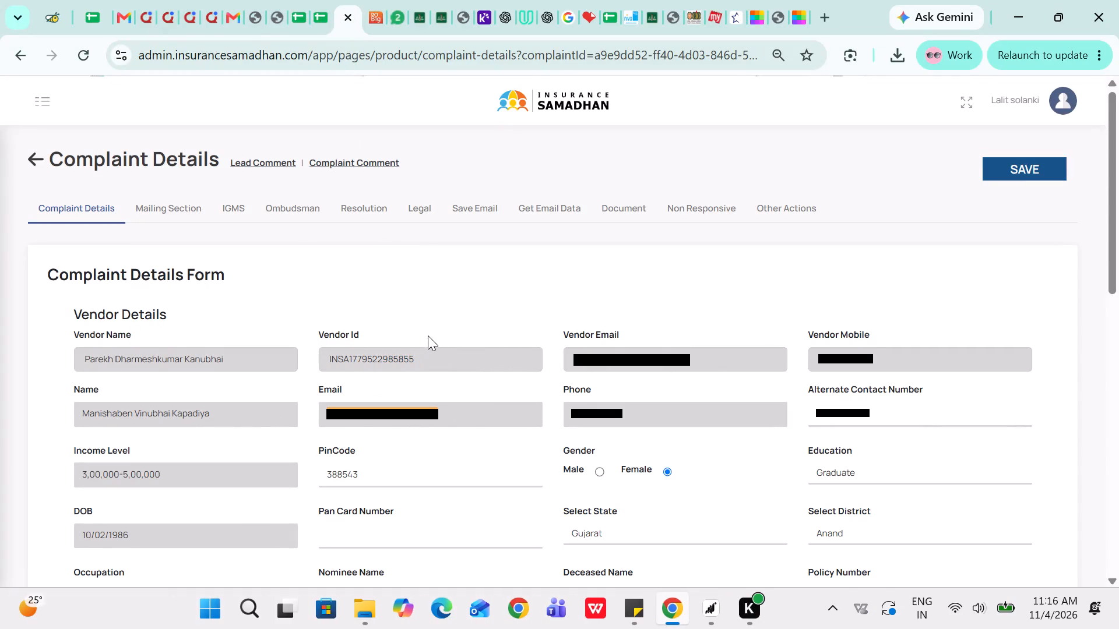
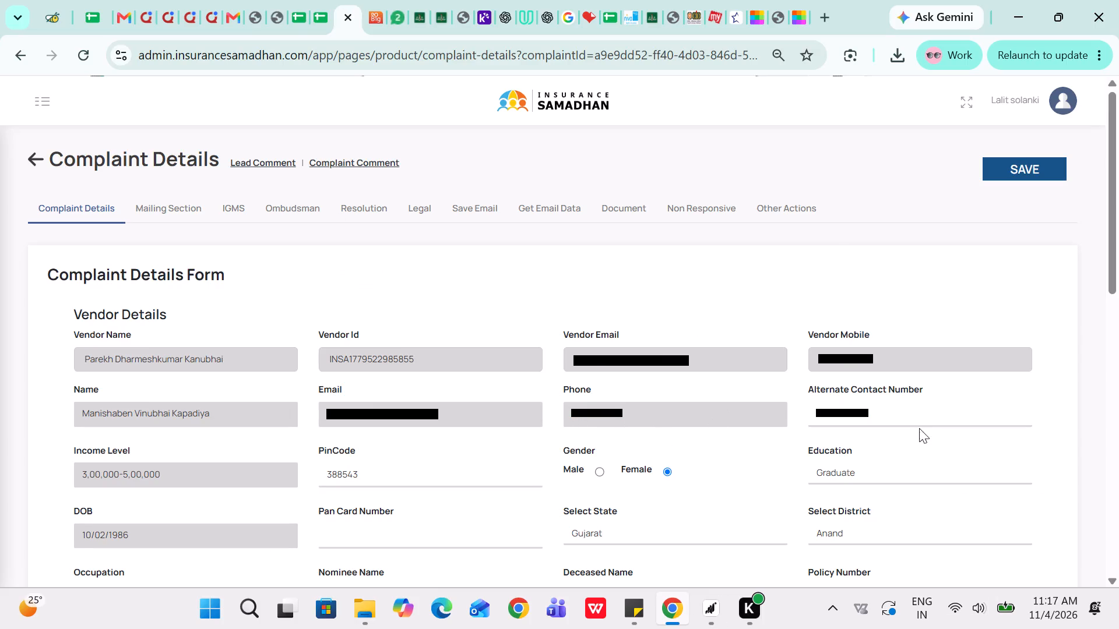
# Select the customer's alternate contact number in the Complaint Details form to read it.
pyautogui.moveTo(877, 417); pyautogui.dragTo(763, 417)
pyautogui.click(810, 309)
pyautogui.moveTo(914, 424); pyautogui.dragTo(674, 405)
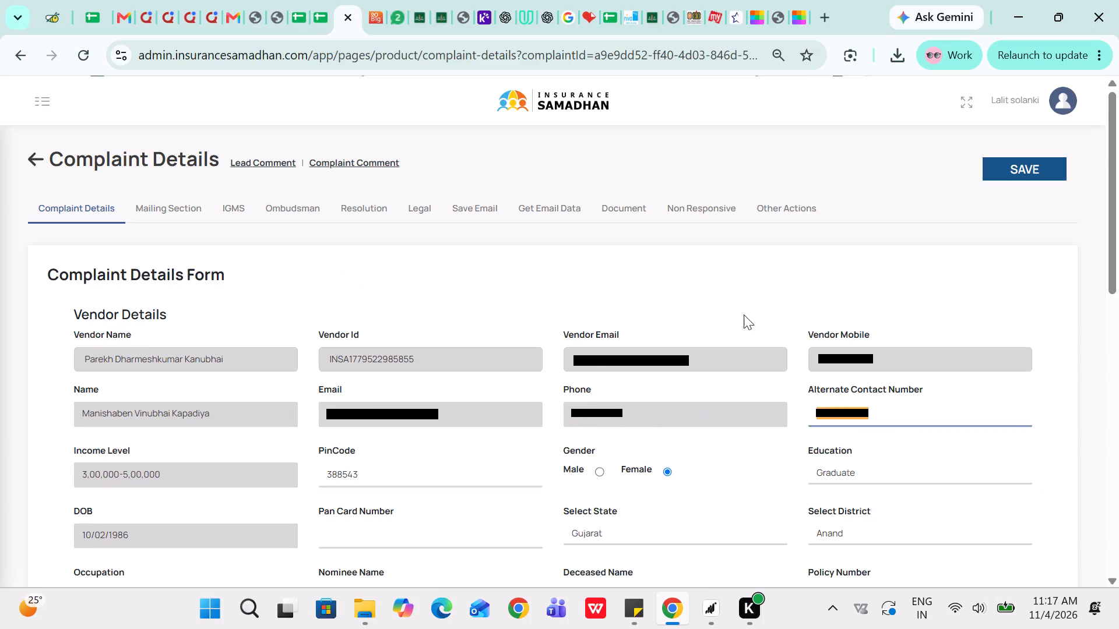
pyautogui.click(758, 303)
pyautogui.click(927, 409)
pyautogui.moveTo(923, 417); pyautogui.dragTo(703, 420)
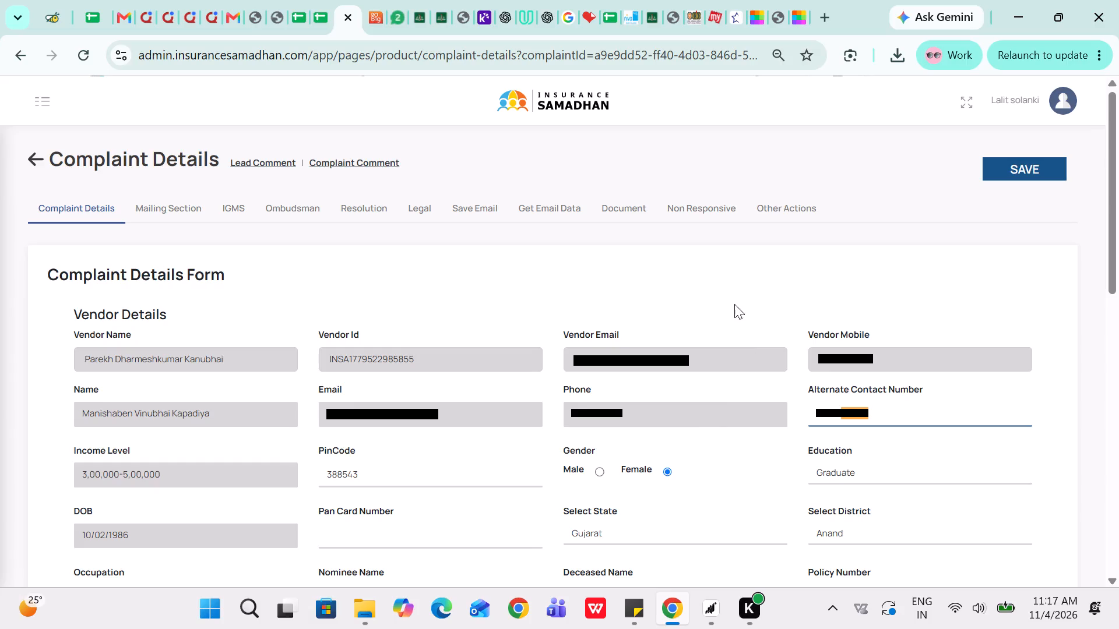
# Examine the alternate contact number and the vendor's mobile and email in the Vendor Details section of the complaint form.
pyautogui.click(731, 289)
pyautogui.moveTo(926, 413); pyautogui.dragTo(690, 412)
pyautogui.moveTo(892, 362); pyautogui.dragTo(557, 354)
pyautogui.click(650, 308)
pyautogui.moveTo(741, 363); pyautogui.dragTo(463, 366)
pyautogui.click(624, 305)
pyautogui.moveTo(738, 361); pyautogui.dragTo(492, 362)
pyautogui.click(614, 280)
pyautogui.moveTo(755, 360); pyautogui.dragTo(533, 358)
pyautogui.click(635, 262)
pyautogui.moveTo(724, 359); pyautogui.dragTo(474, 367)
pyautogui.click(670, 309)
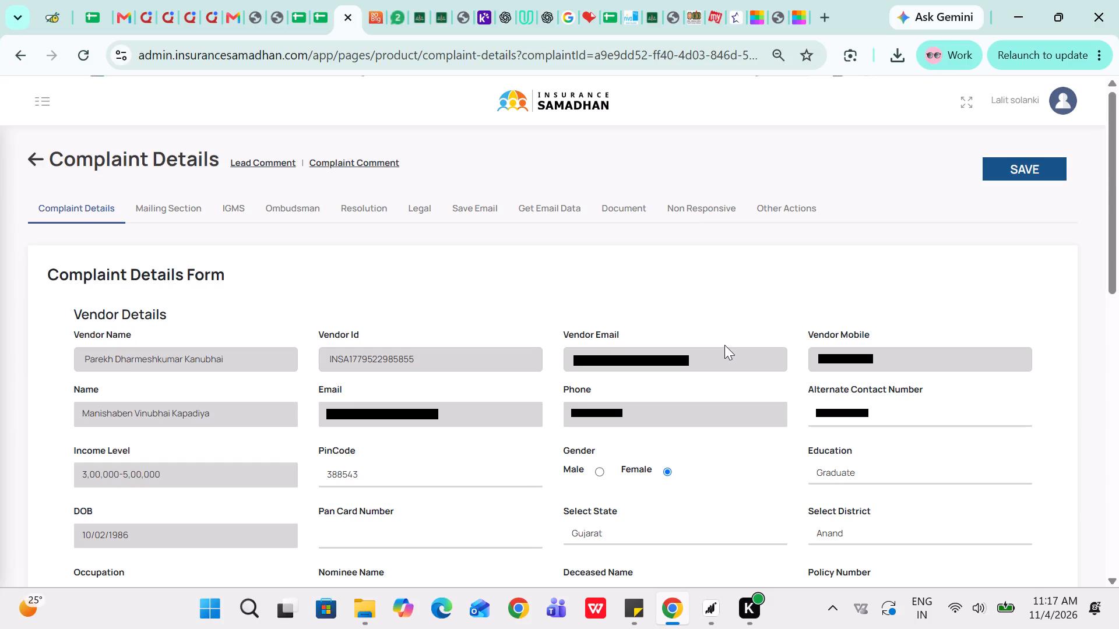
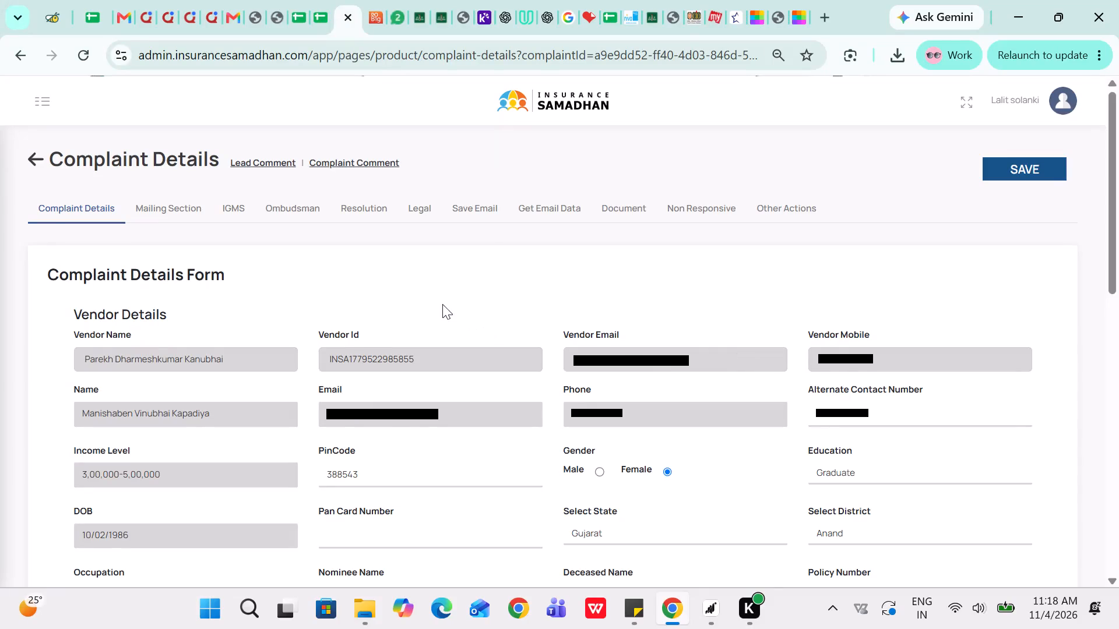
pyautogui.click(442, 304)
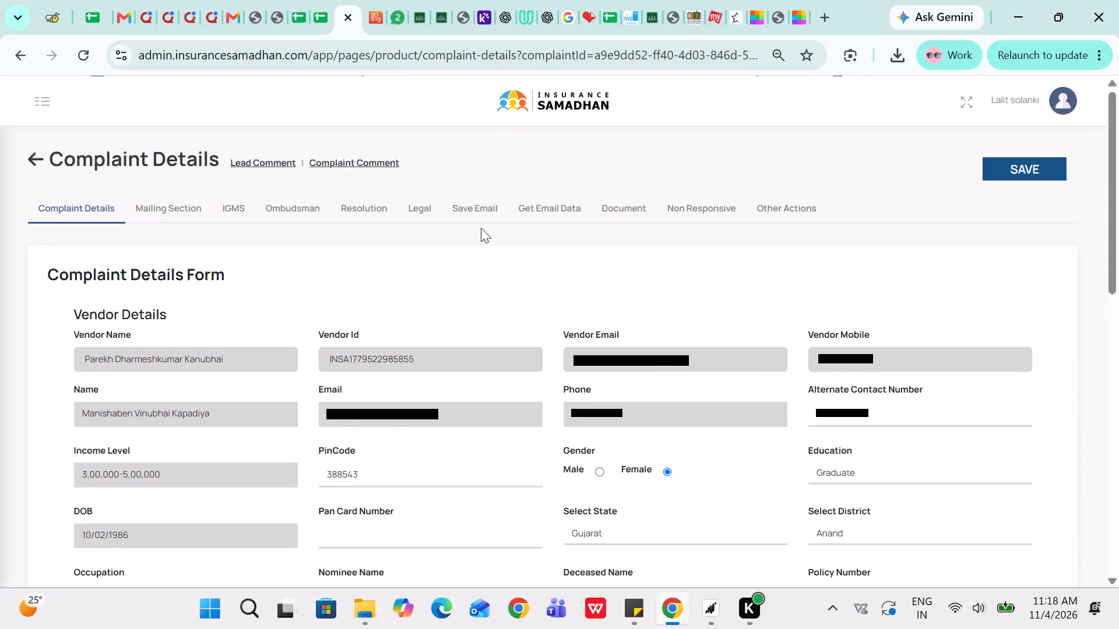
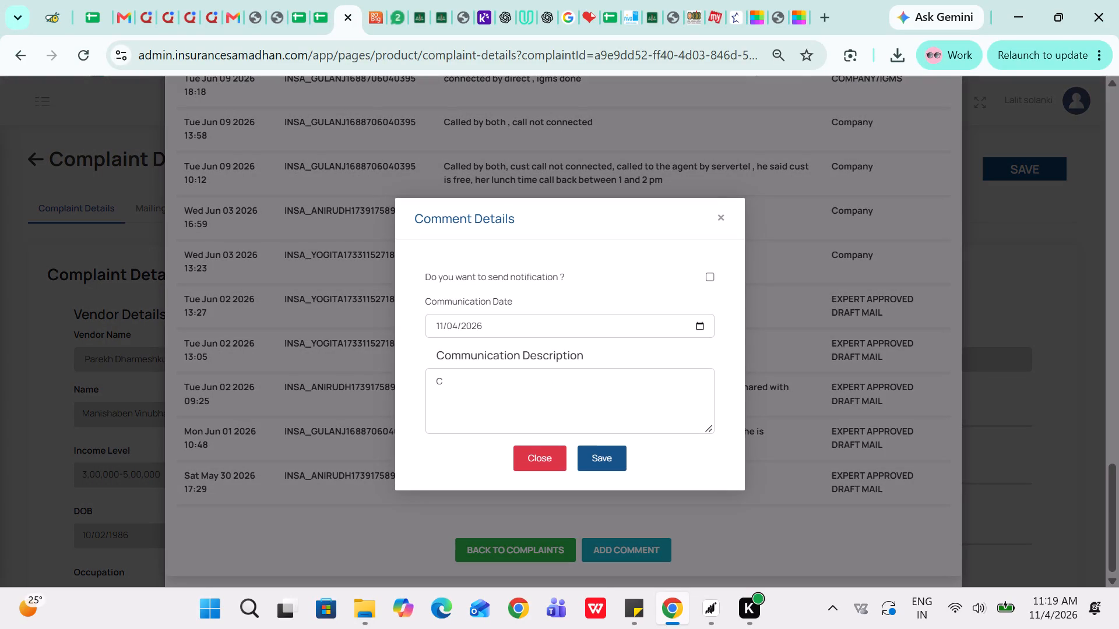
# Write the communication description "Connected with Agent // Agent will call back with customer." and save the comment.
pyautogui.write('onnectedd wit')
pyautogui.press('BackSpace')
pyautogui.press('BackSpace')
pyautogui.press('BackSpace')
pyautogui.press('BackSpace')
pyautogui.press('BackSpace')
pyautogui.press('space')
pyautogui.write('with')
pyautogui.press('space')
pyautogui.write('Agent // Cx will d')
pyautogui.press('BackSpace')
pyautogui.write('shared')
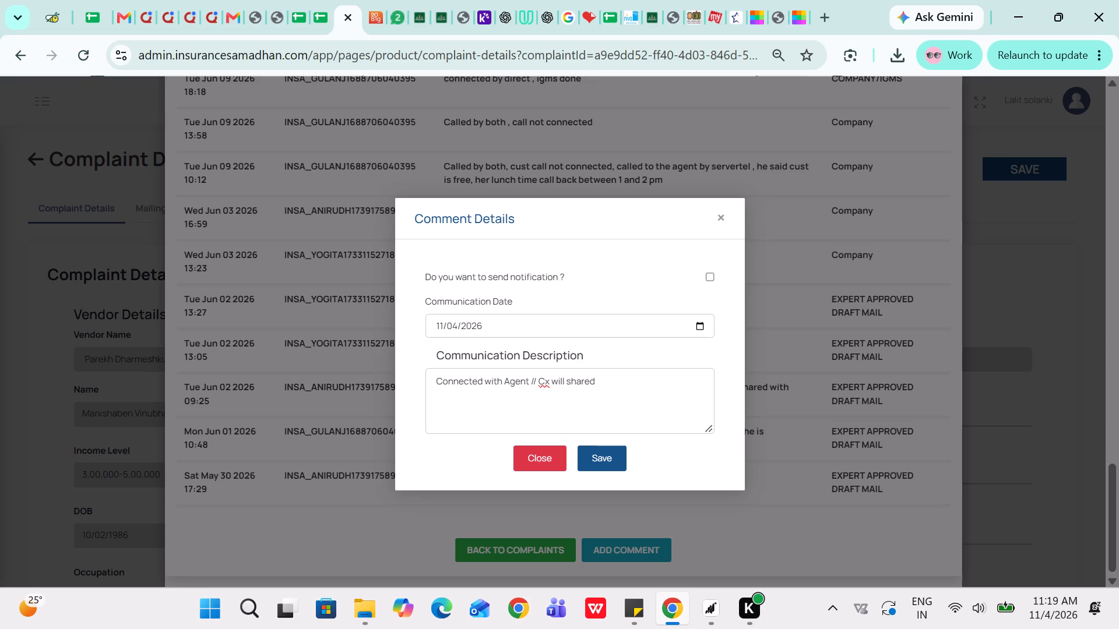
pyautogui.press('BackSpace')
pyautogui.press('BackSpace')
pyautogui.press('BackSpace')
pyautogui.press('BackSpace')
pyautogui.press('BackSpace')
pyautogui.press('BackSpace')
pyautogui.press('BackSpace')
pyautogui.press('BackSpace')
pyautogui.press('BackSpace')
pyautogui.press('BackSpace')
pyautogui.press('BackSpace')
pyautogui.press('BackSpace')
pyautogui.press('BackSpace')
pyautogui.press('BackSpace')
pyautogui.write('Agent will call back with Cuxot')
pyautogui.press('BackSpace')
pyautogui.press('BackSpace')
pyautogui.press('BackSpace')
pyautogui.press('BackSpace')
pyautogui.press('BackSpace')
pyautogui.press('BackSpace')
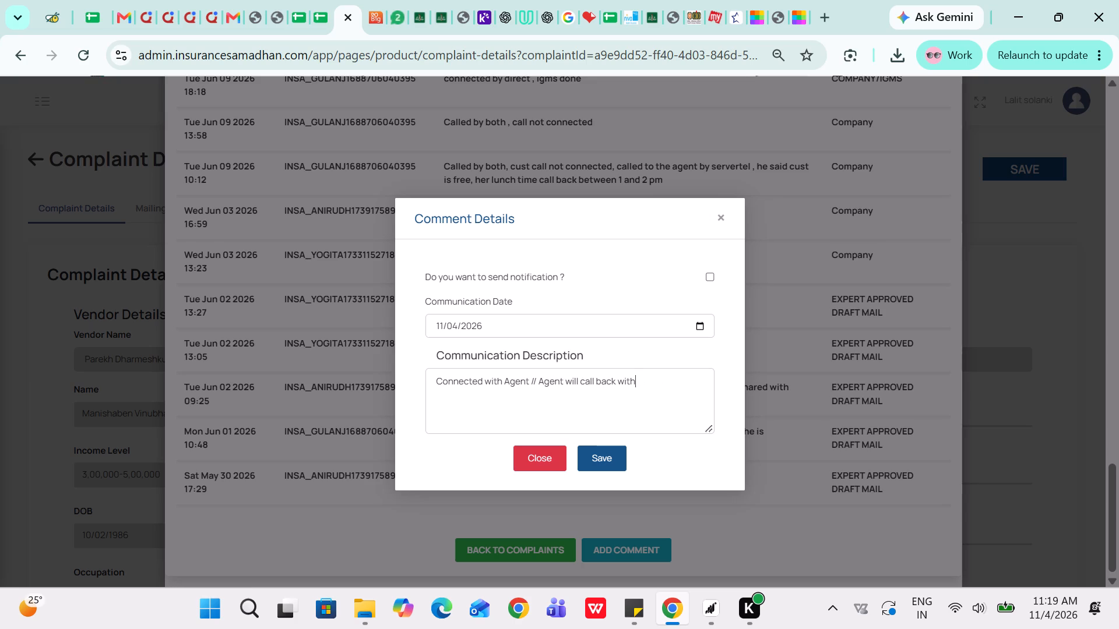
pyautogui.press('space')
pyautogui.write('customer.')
pyautogui.click(602, 455)
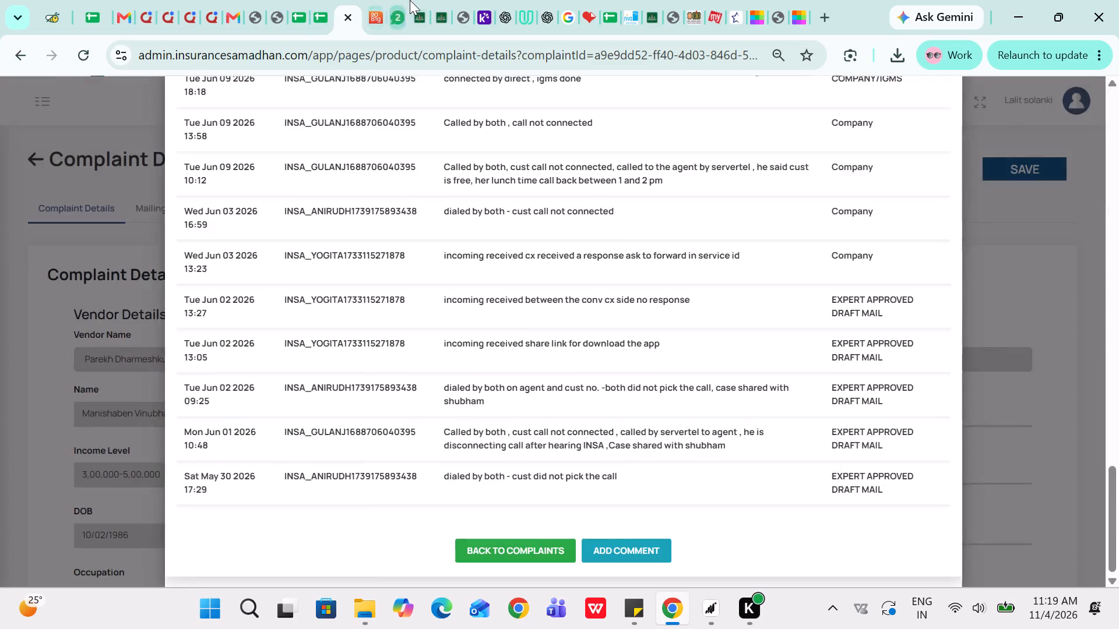
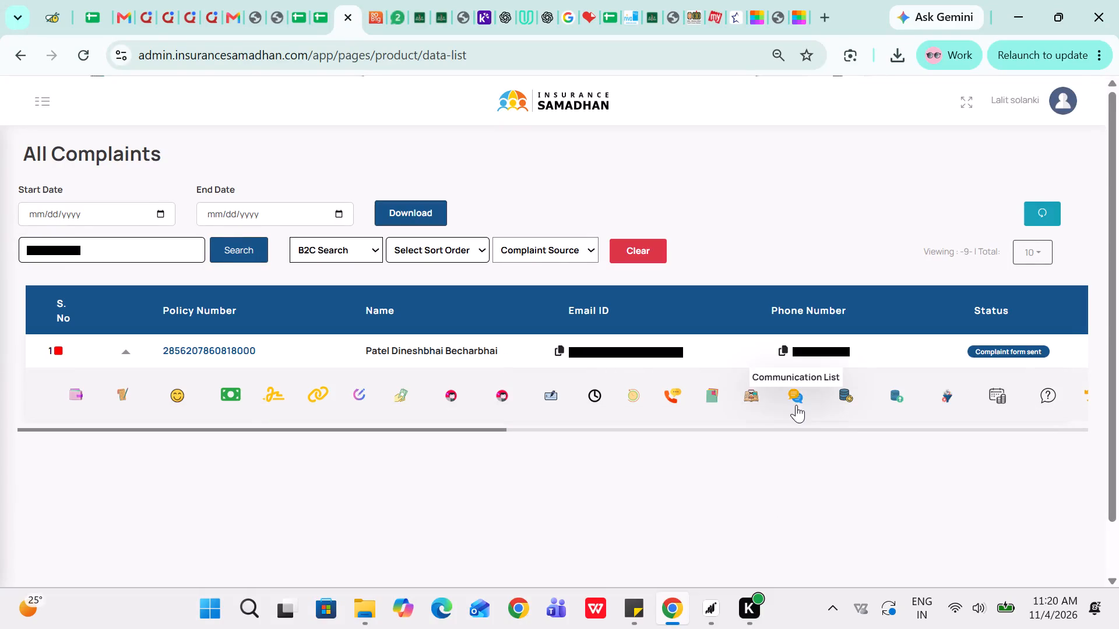
# Open the listed complaint's communication log, check its latest entries and close it.
pyautogui.click(802, 401)
pyautogui.click(281, 144)
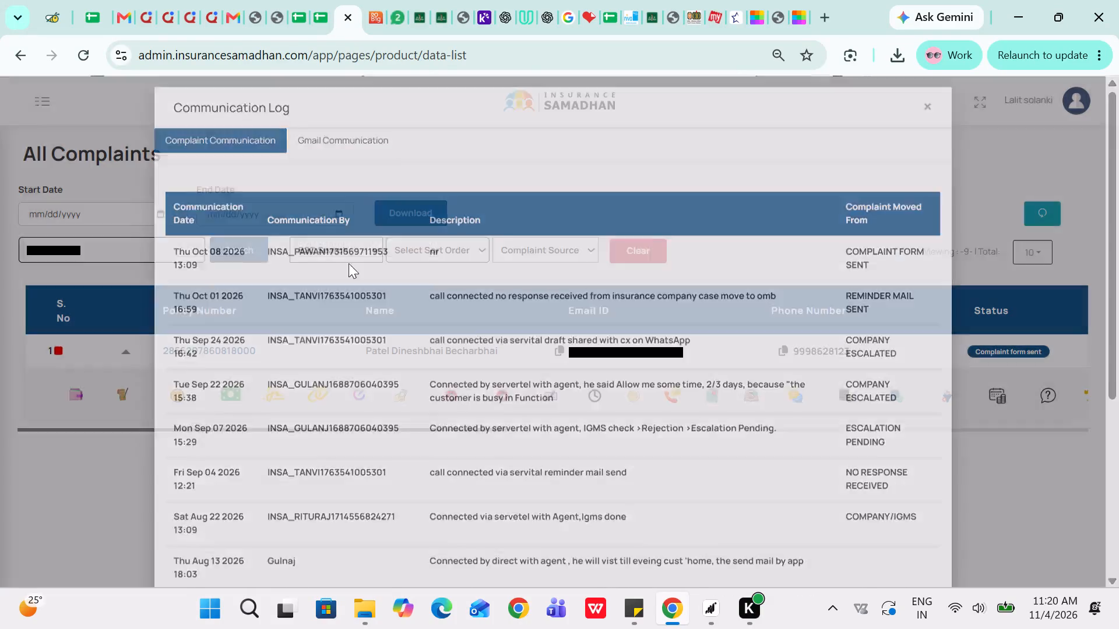
# Open the listed complaint's details form and copy the vendor's mobile number.
pyautogui.click(228, 354)
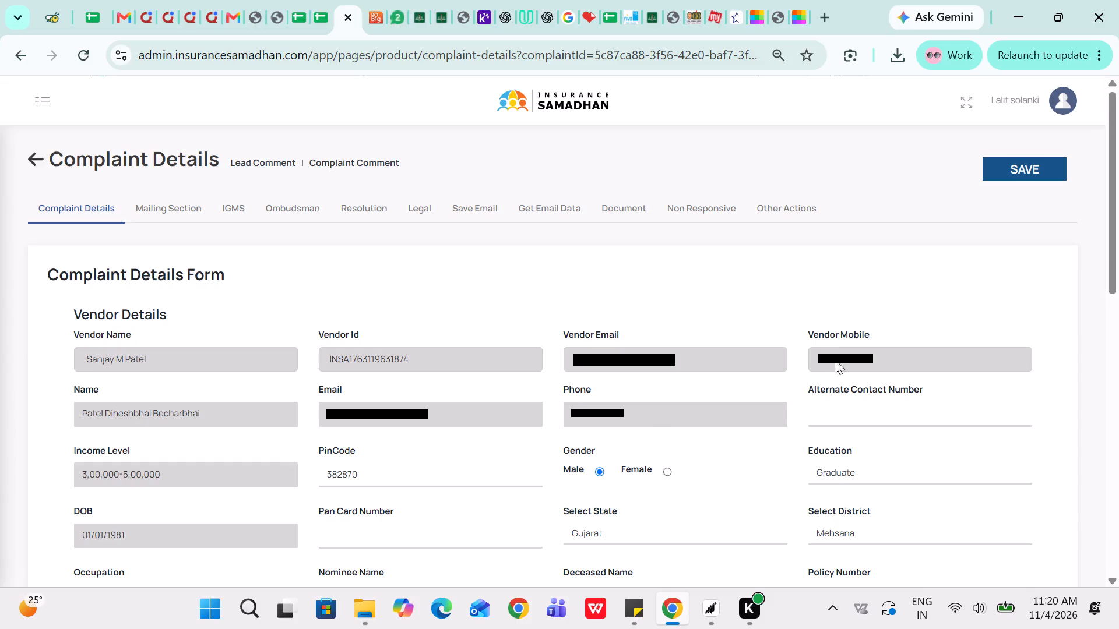
pyautogui.moveTo(923, 365); pyautogui.dragTo(802, 363)
pyautogui.hotkey('ctrl', 'c')
pyautogui.hotkey('ctrl', 'c')
pyautogui.hotkey('ctrl', 'c')
# Call the copied vendor mobile number from the Smartflo dialer and return to the complaint details form.
pyautogui.click(380, 0)
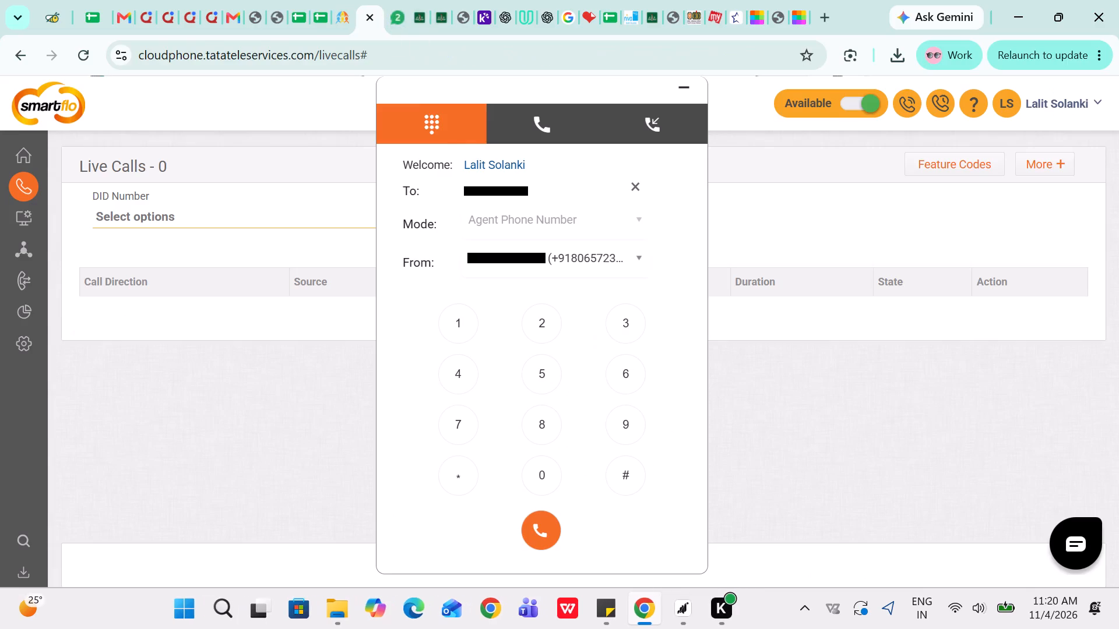
pyautogui.doubleClick(505, 195)
pyautogui.hotkey('ctrl', 'v')
pyautogui.click(537, 530)
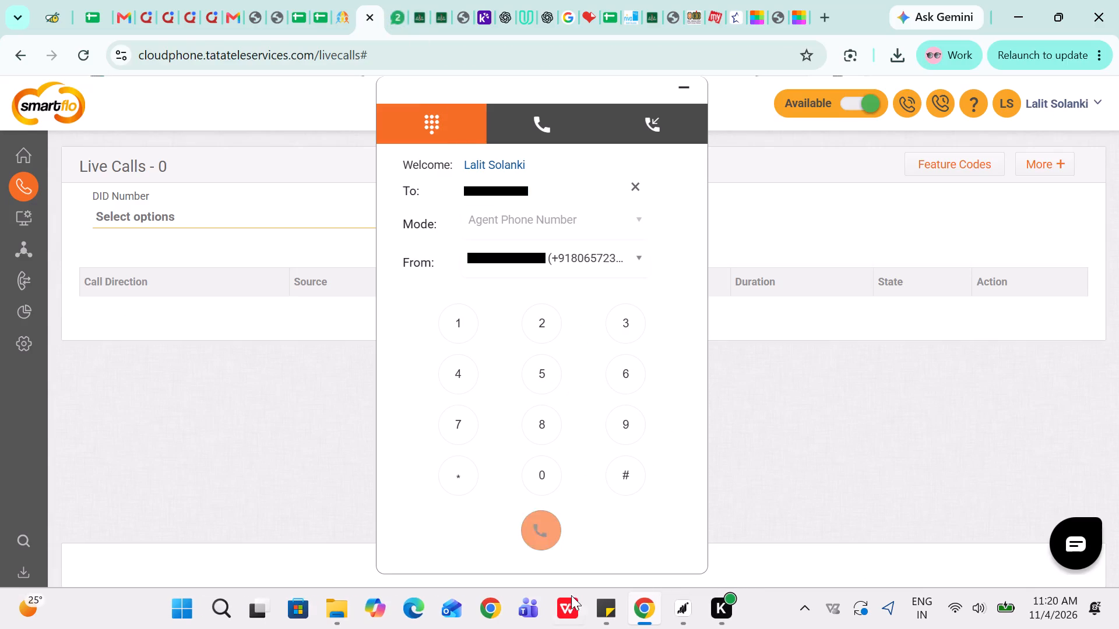
pyautogui.click(343, 0)
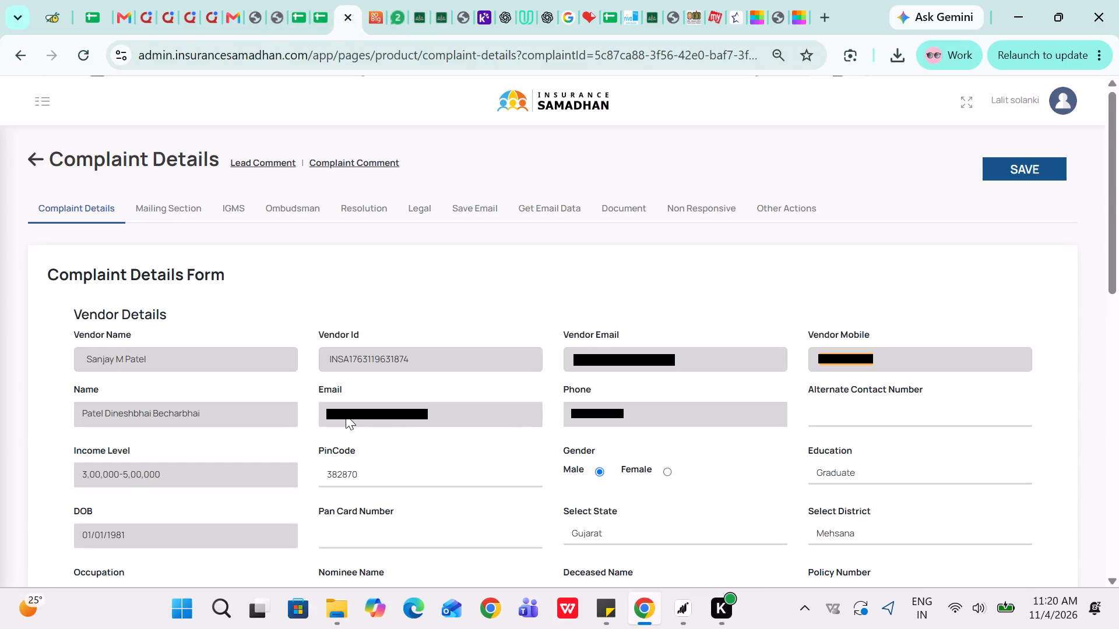
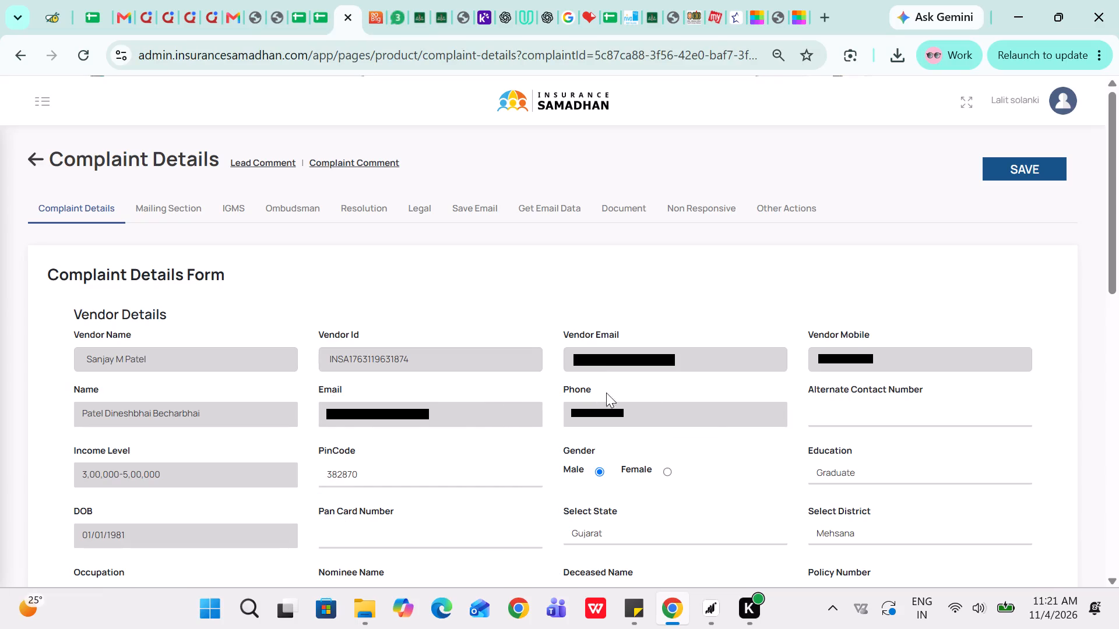
# Check the active call on the Smartflo live calls page and return to the customer's name and email in the complaint form.
pyautogui.moveTo(710, 405); pyautogui.dragTo(455, 414)
pyautogui.click(407, 417)
pyautogui.click(376, 0)
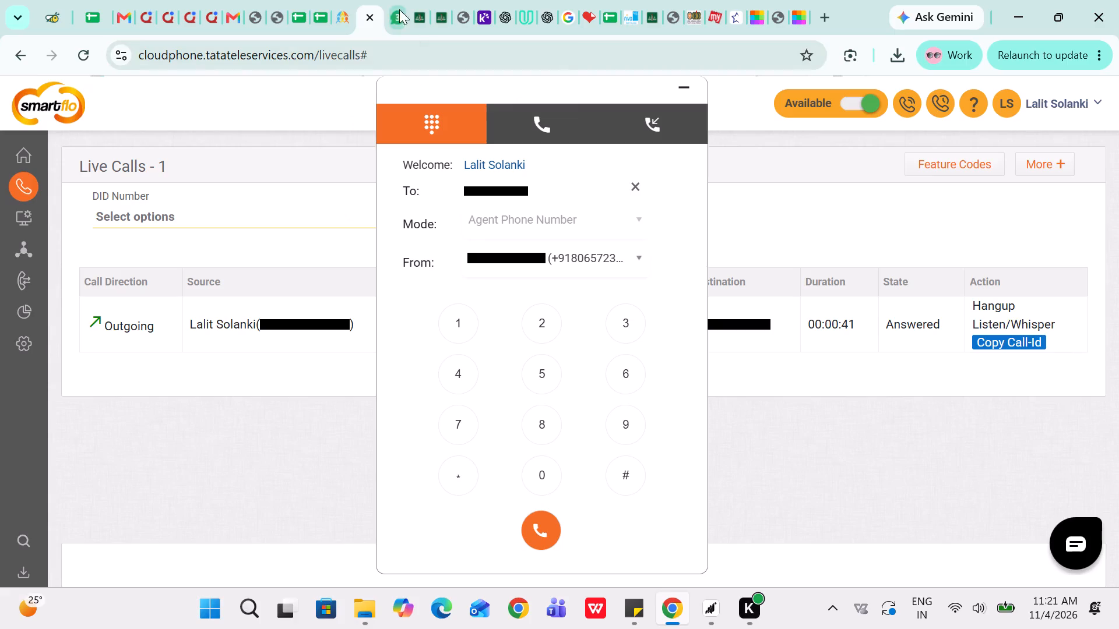
pyautogui.click(342, 0)
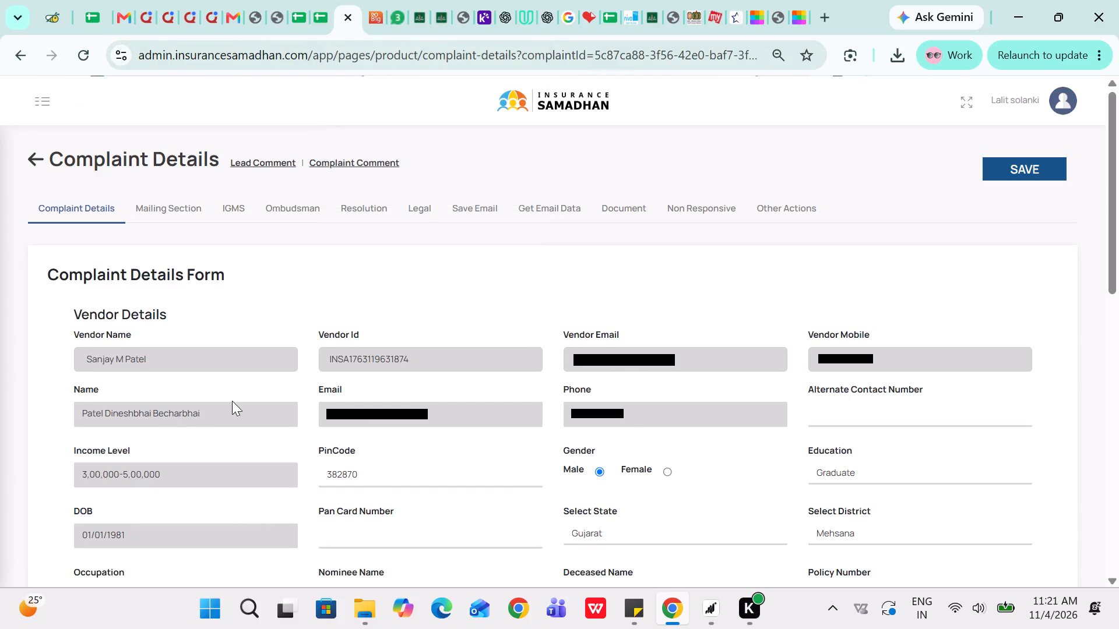
pyautogui.moveTo(233, 401); pyautogui.dragTo(50, 405)
pyautogui.moveTo(504, 410); pyautogui.dragTo(411, 420)
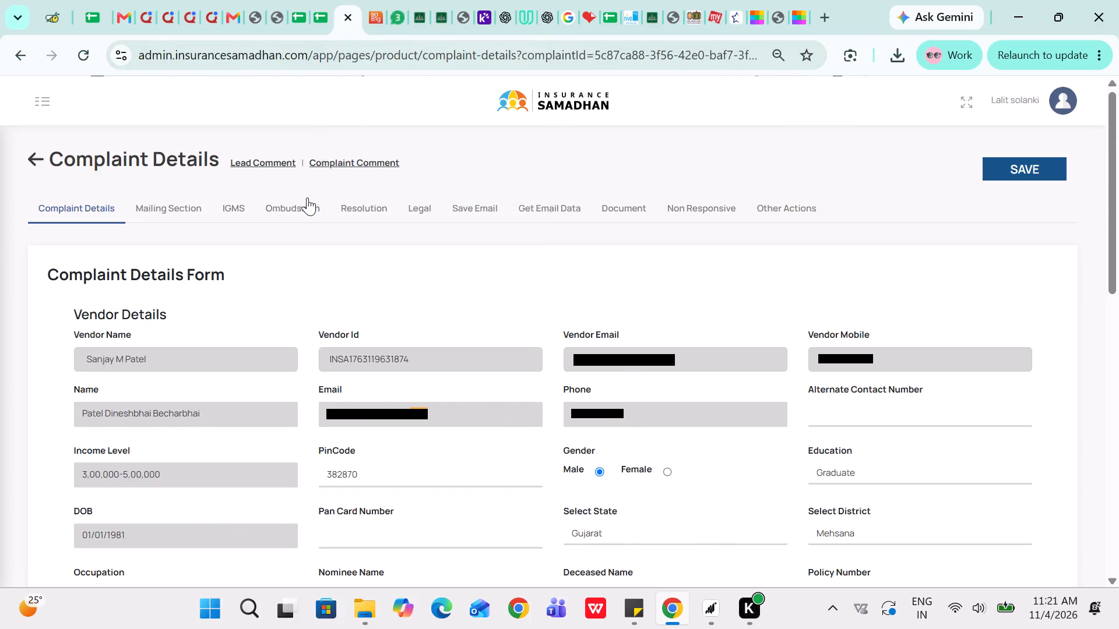
# Examine the Ombudsman section of the complaint.
pyautogui.click(307, 197)
pyautogui.scroll(-5, 380, 233)
pyautogui.scroll(11, 415, 266)
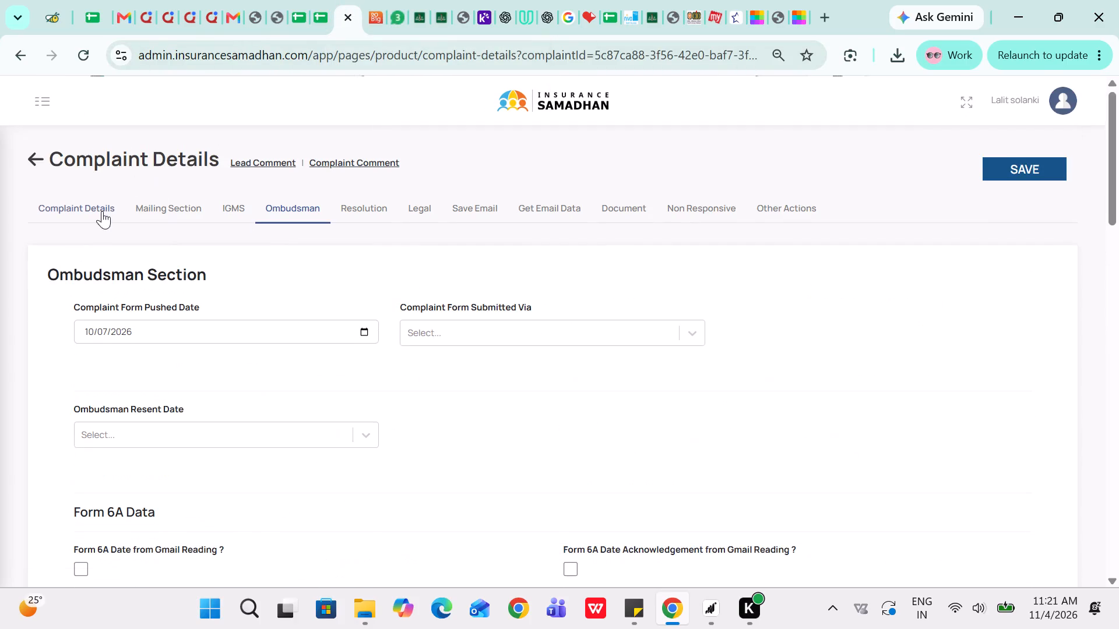
# Return to the Complaint Details form and copy the customer's email address from the Email field.
pyautogui.click(101, 210)
pyautogui.moveTo(498, 421); pyautogui.dragTo(286, 423)
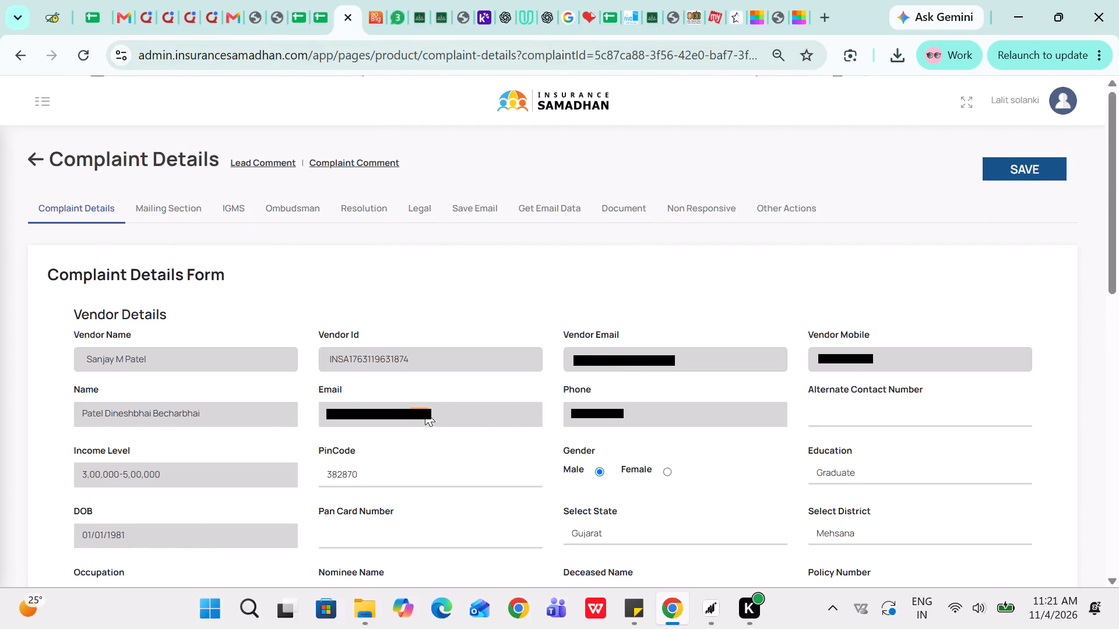
pyautogui.tripleClick(394, 419)
pyautogui.hotkey('ctrl', 'c')
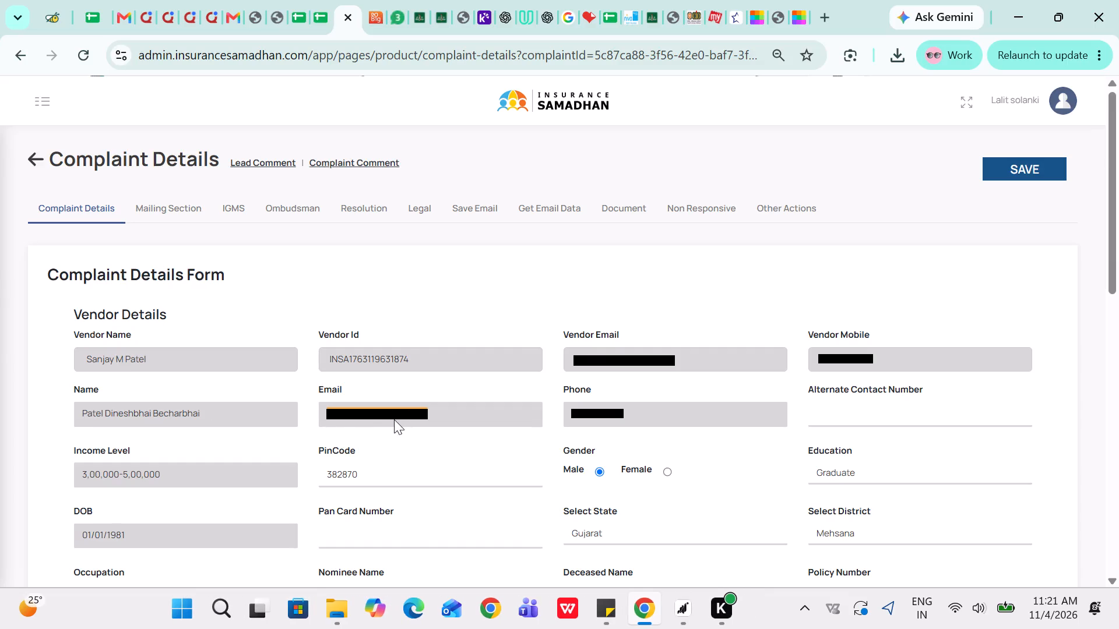
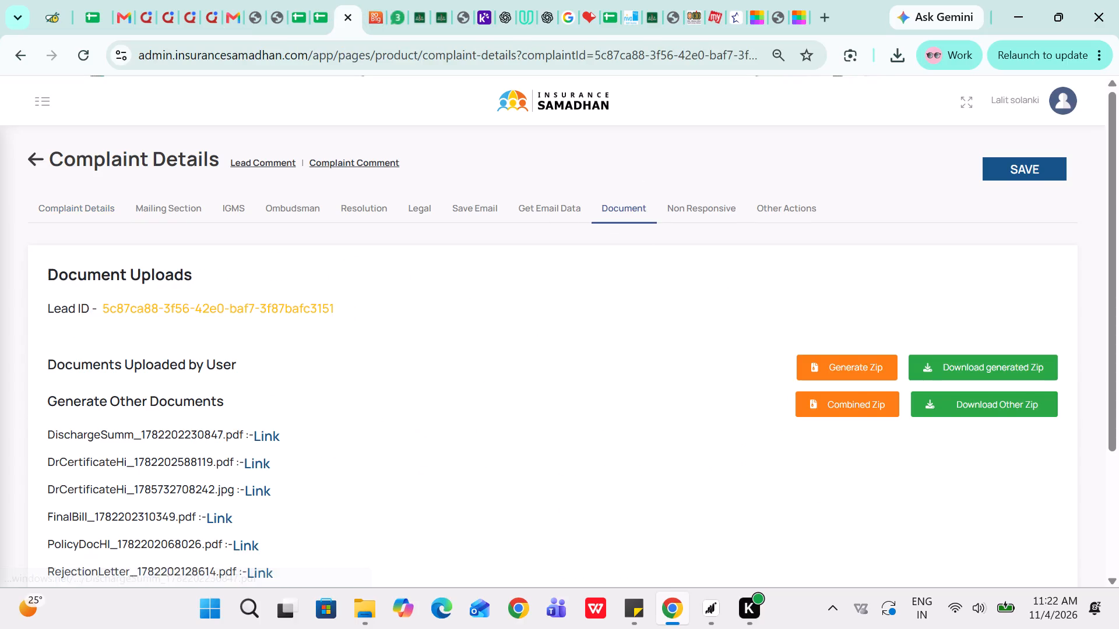
# Examine the complaint's full list of uploaded document files, down to the All Legal Documents section.
pyautogui.scroll(-3, 65, 359)
pyautogui.click(540, 344)
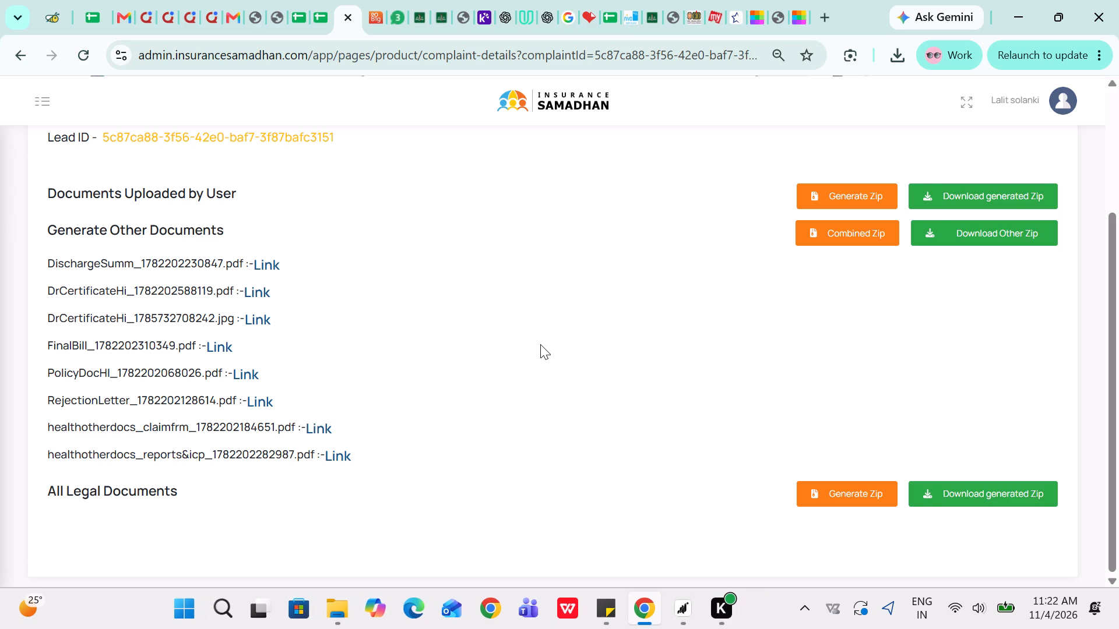
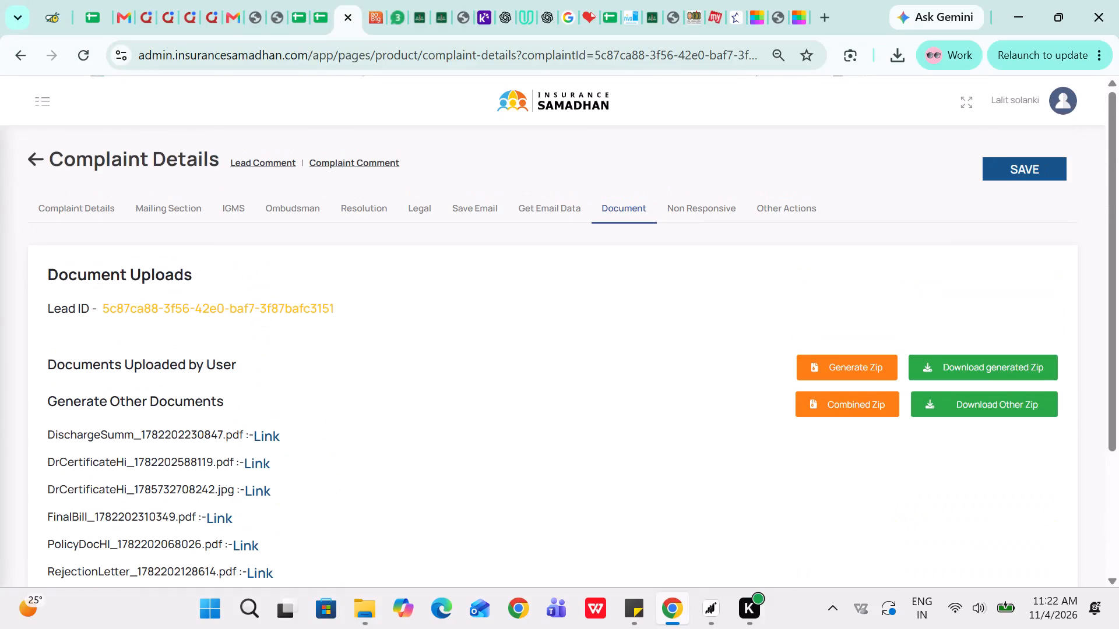
# Return from the uploaded documents to the Complaint Details form and select the vendor's email address in the Vendor Details section.
pyautogui.click(114, 197)
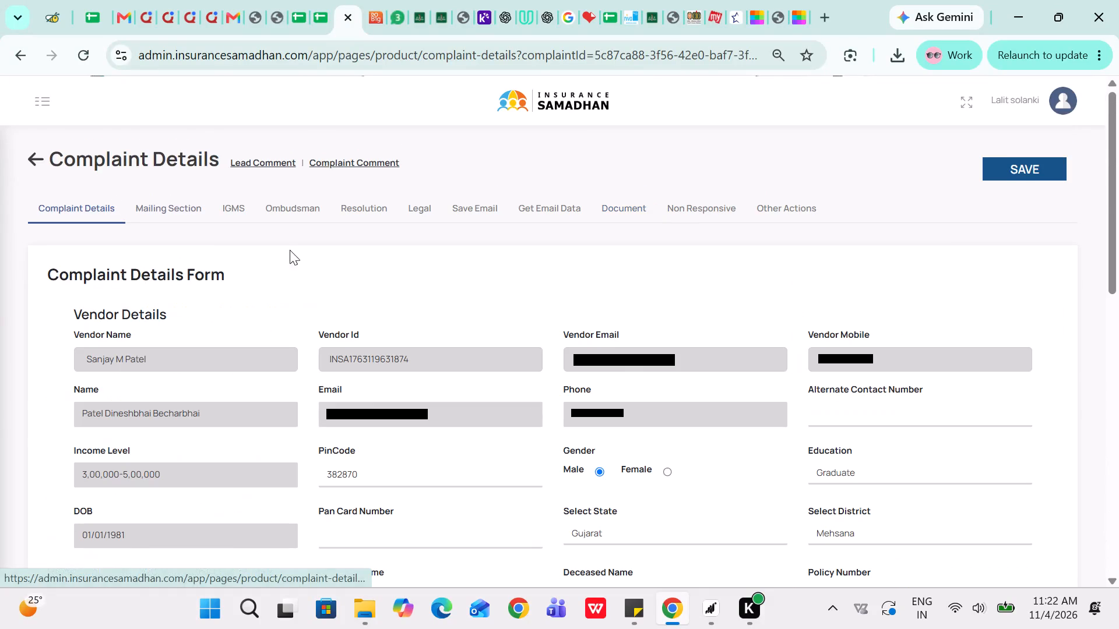
pyautogui.moveTo(715, 362); pyautogui.dragTo(521, 364)
pyautogui.click(748, 292)
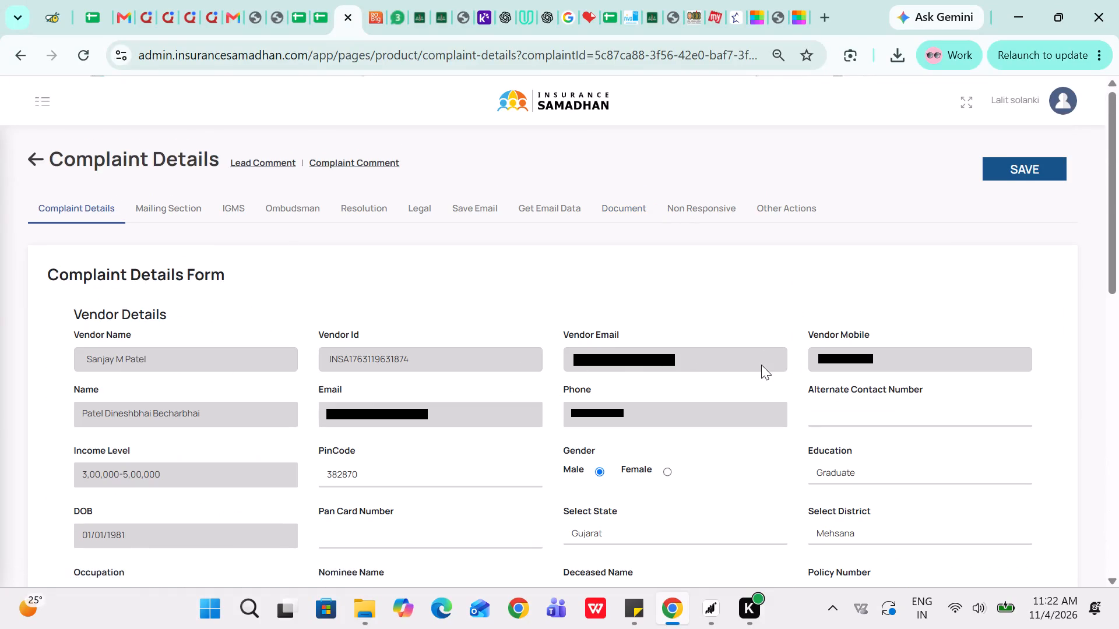
pyautogui.moveTo(761, 365); pyautogui.dragTo(539, 373)
pyautogui.click(699, 355)
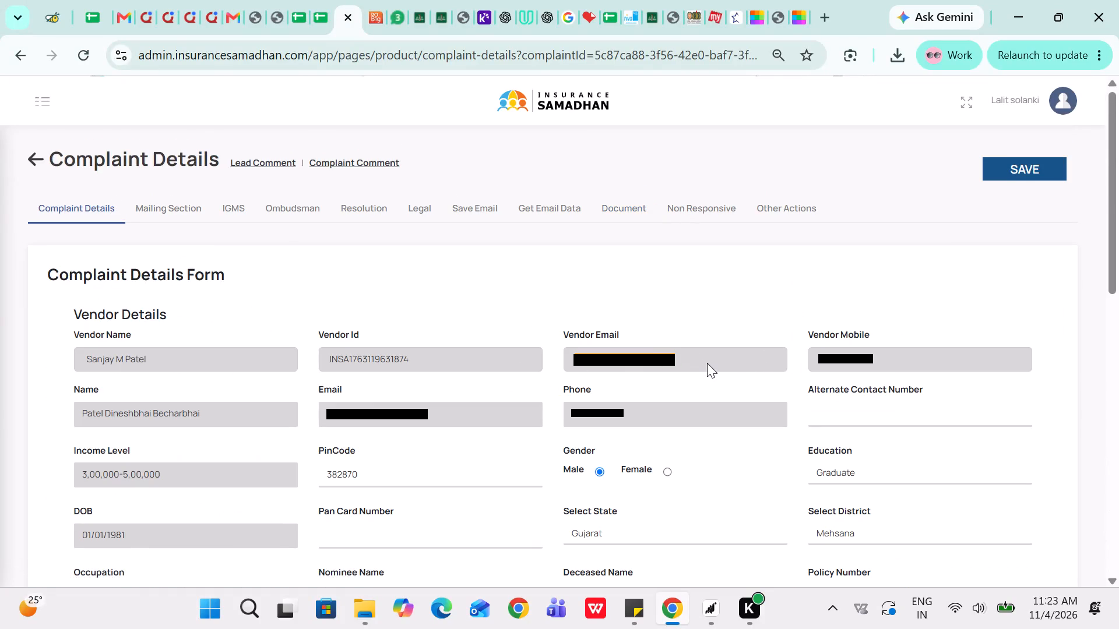
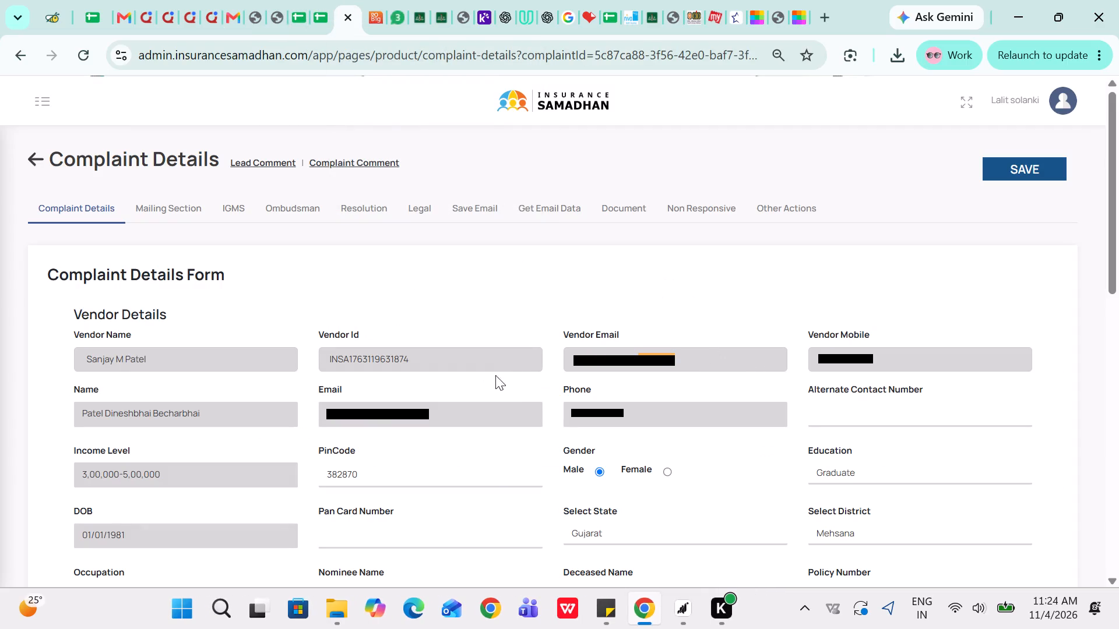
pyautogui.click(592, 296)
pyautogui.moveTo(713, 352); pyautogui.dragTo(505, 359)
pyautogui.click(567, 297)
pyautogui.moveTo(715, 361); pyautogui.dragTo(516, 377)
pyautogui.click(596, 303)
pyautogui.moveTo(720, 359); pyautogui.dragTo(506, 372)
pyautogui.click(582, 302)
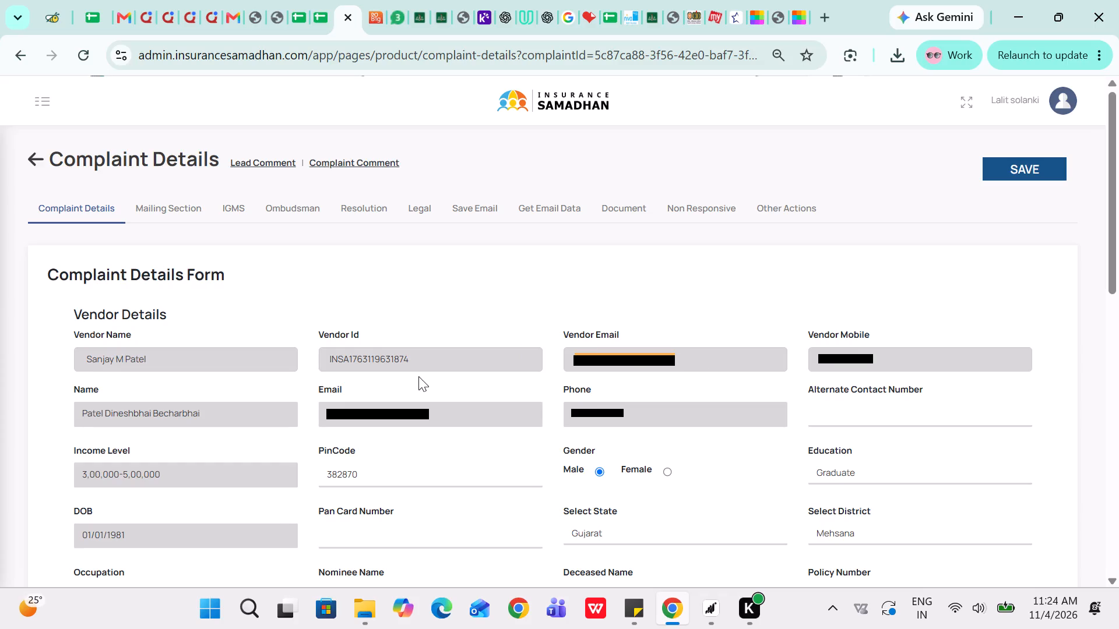
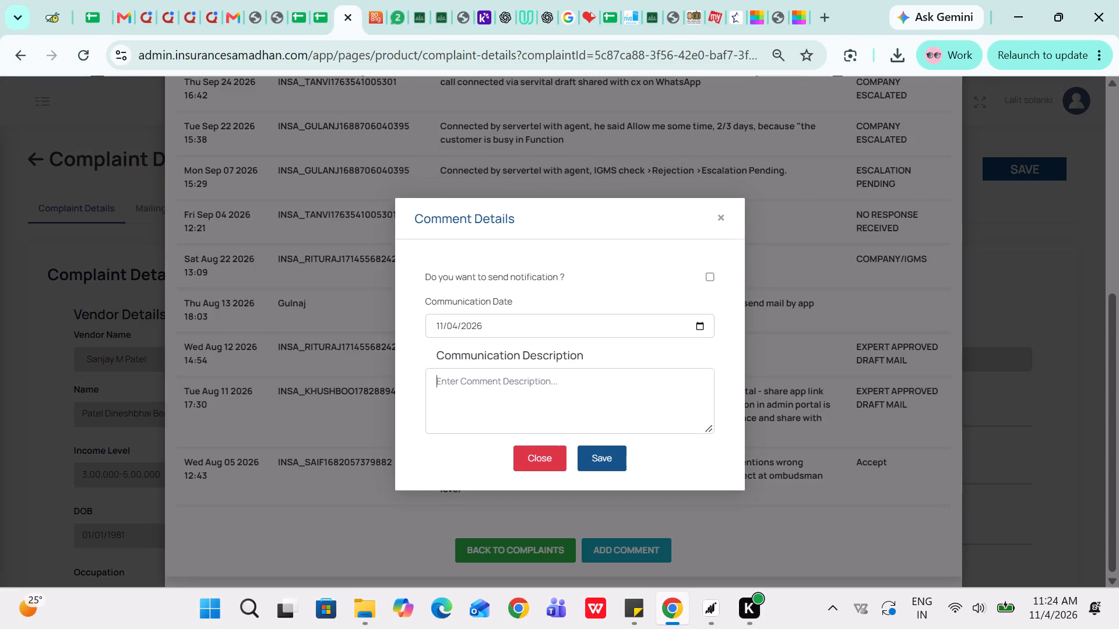
# Enter the communication description "Connected with Agent // Agent will share aadhar card." and save the comment.
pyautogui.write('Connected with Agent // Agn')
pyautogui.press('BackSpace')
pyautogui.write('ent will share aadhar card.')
pyautogui.click(603, 454)
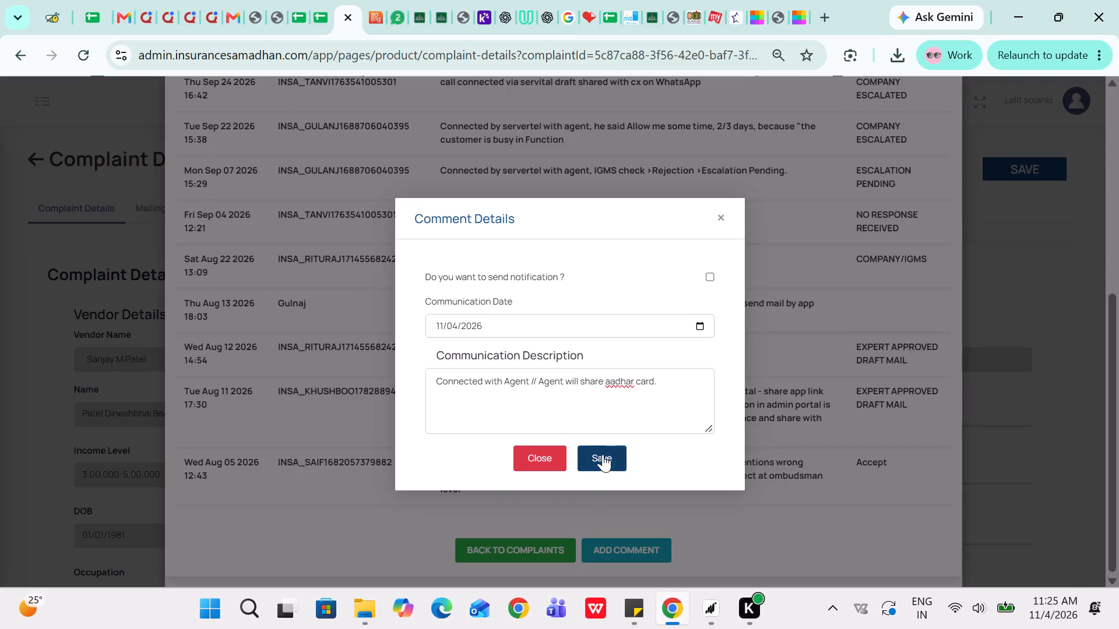
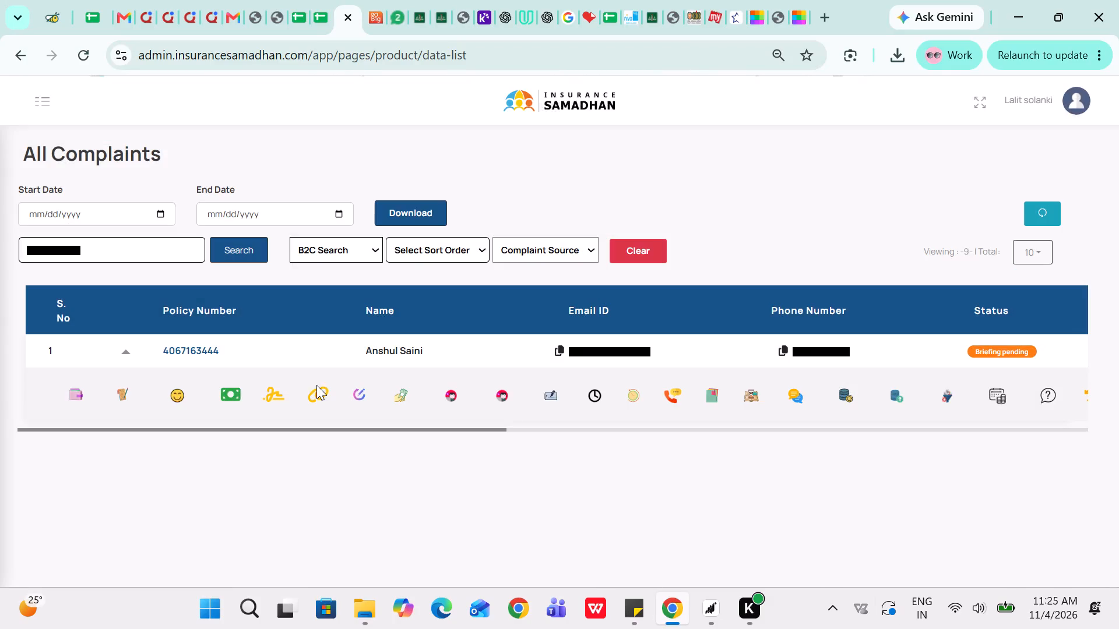
# Open the listed complaint and examine its ombudsman details, including Form 6A data, hearing date and time, and Ombudsman Follow Up comments.
pyautogui.click(185, 346)
pyautogui.click(297, 210)
pyautogui.scroll(-6, 417, 252)
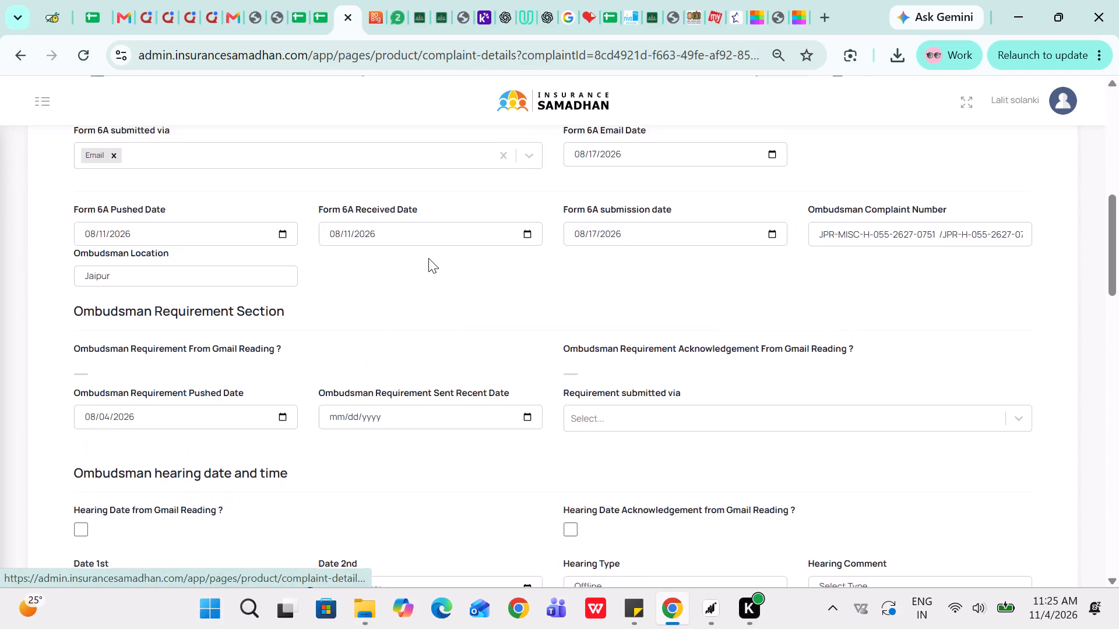
pyautogui.scroll(-4, 430, 259)
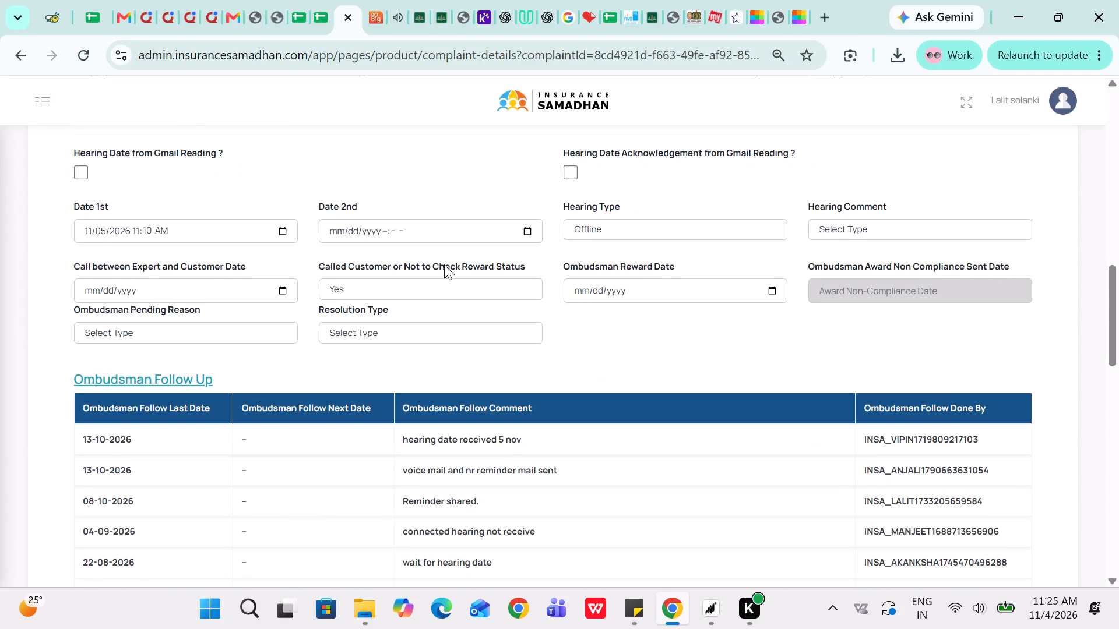
pyautogui.scroll(7, 444, 264)
pyautogui.scroll(3, 81, 178)
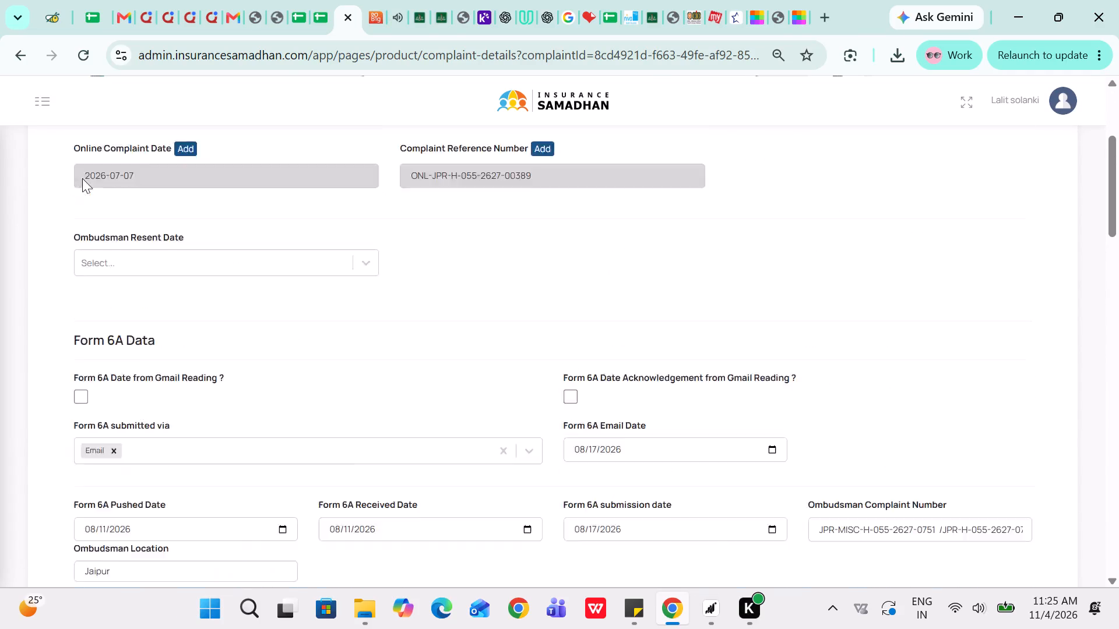
# Return to the complaint's general details form and examine its assignment, TPA company, address and claim fields.
pyautogui.scroll(6, 82, 178)
pyautogui.click(108, 208)
pyautogui.scroll(-4, 790, 345)
pyautogui.scroll(-5, 850, 370)
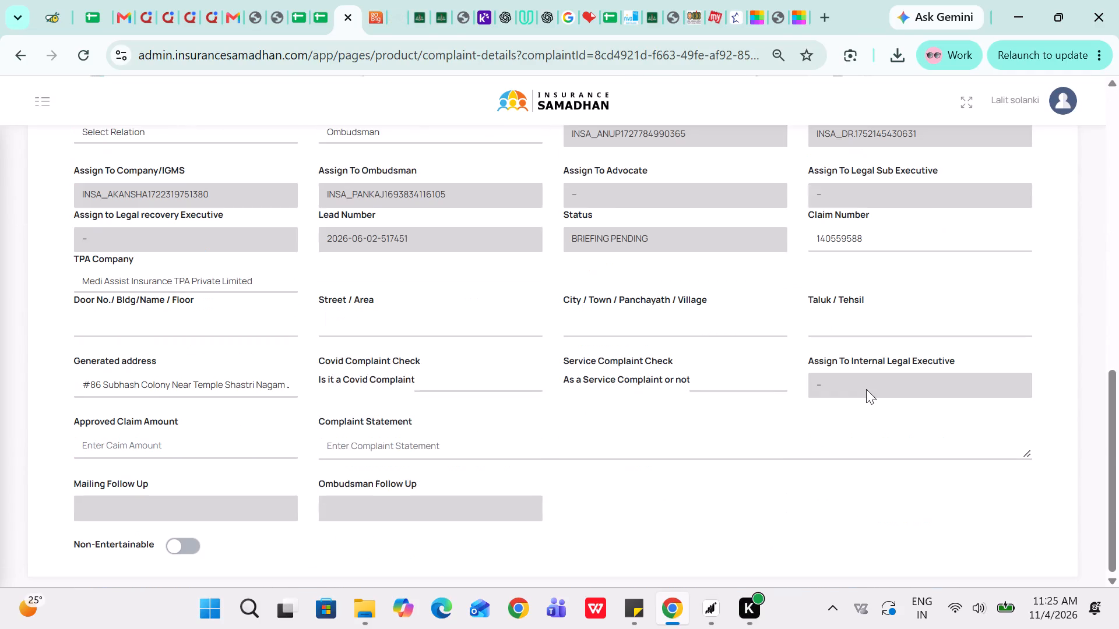
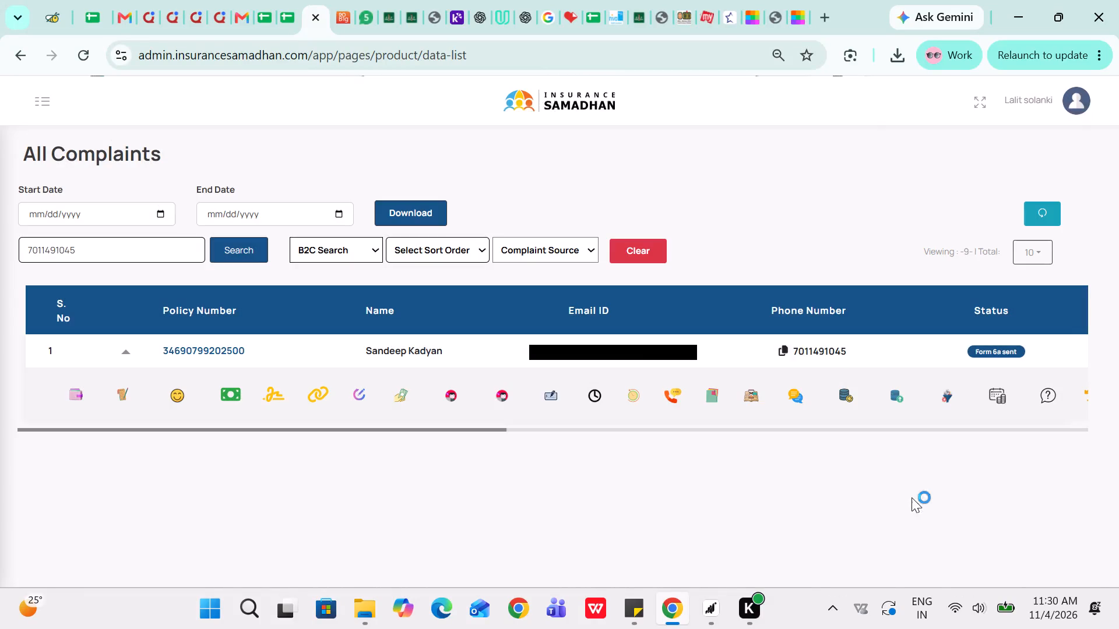
# Copy the listed complainant's phone number from All Complaints and call it with the Smartflo dialer.
pyautogui.click(782, 349)
pyautogui.click(349, 0)
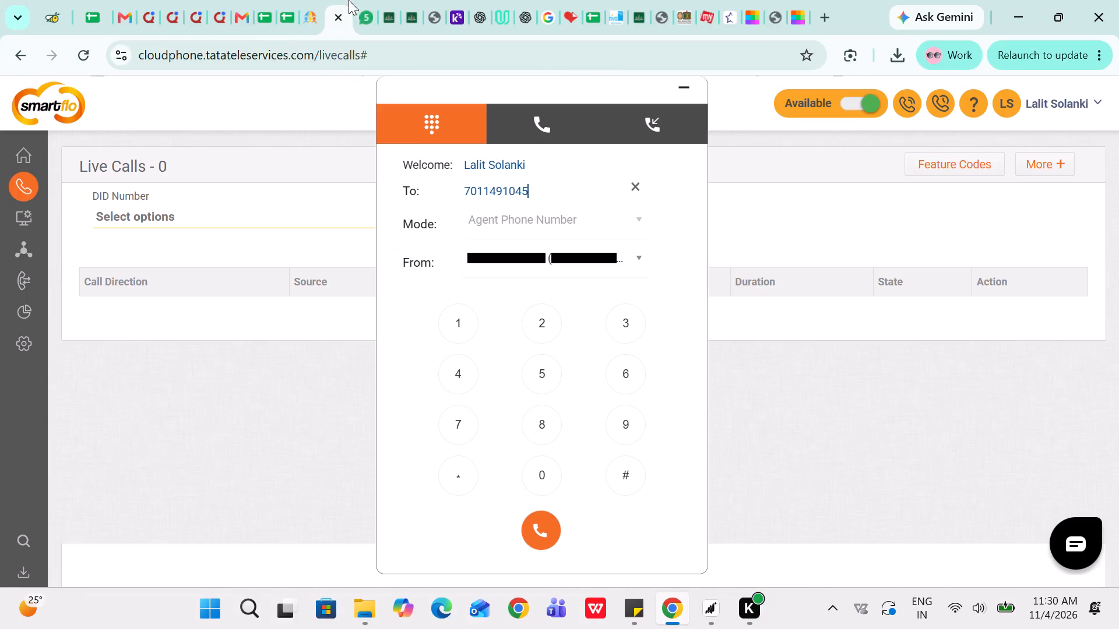
pyautogui.doubleClick(510, 195)
pyautogui.hotkey('ctrl', 'v')
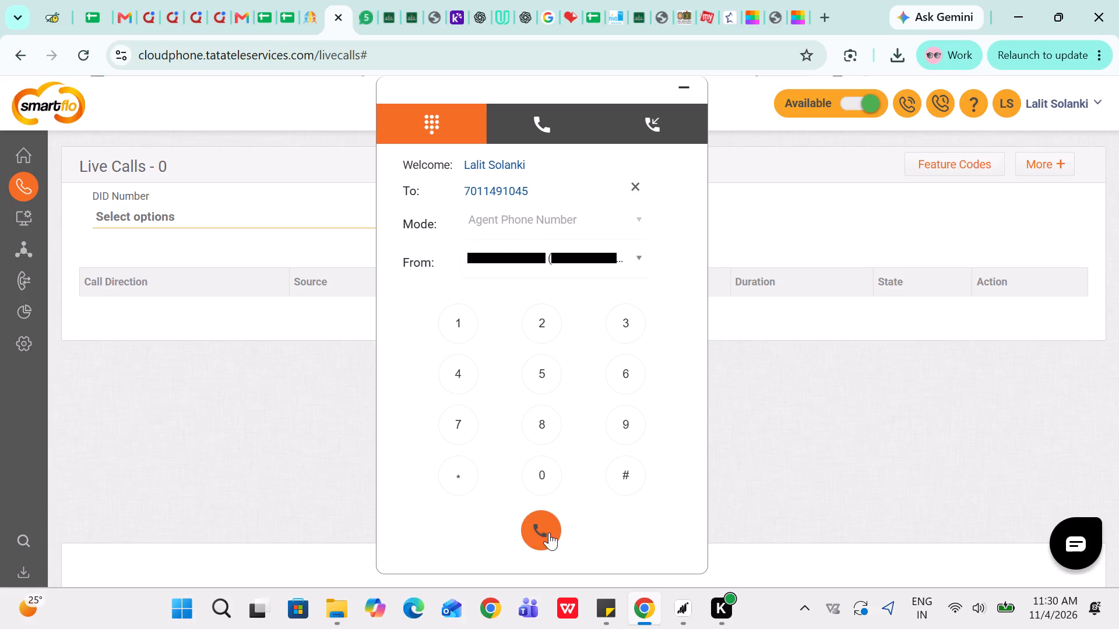
pyautogui.click(548, 535)
pyautogui.click(980, 429)
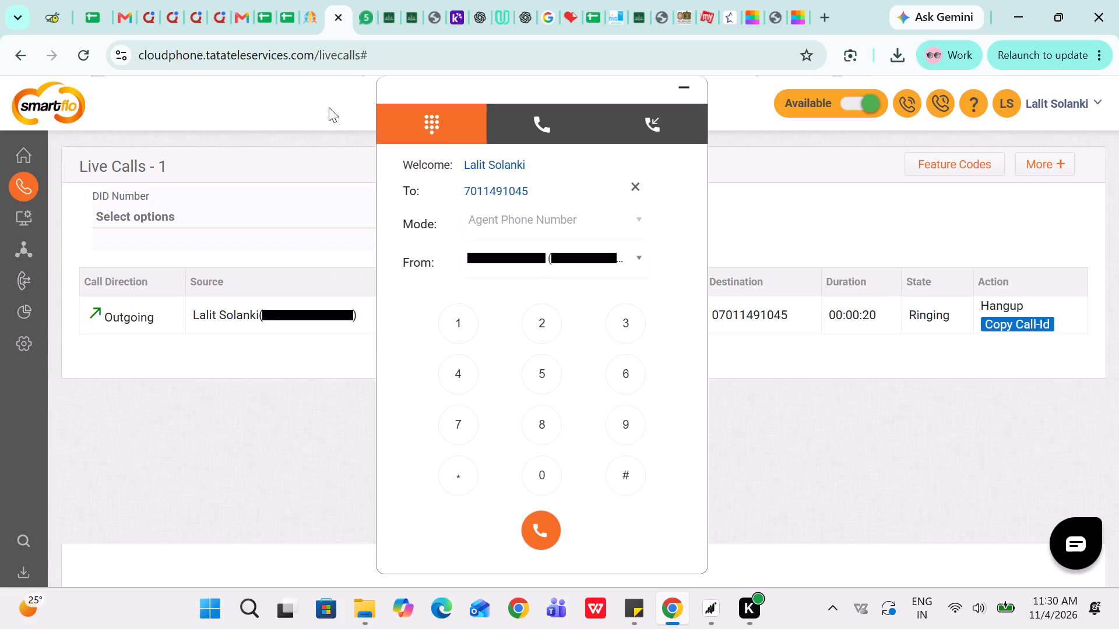
# Return to the complaints dashboard, open the listed complaint's details, and examine the complainant's email and phone and the vendor mobile.
pyautogui.click(309, 0)
pyautogui.click(571, 491)
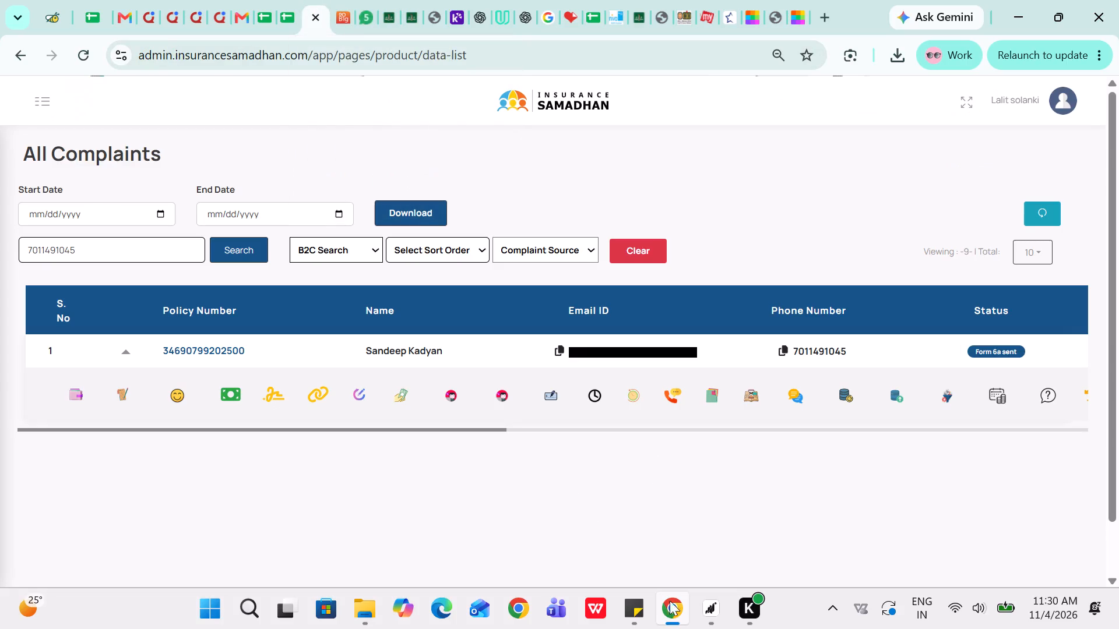
pyautogui.click(208, 352)
pyautogui.scroll(-4, 239, 337)
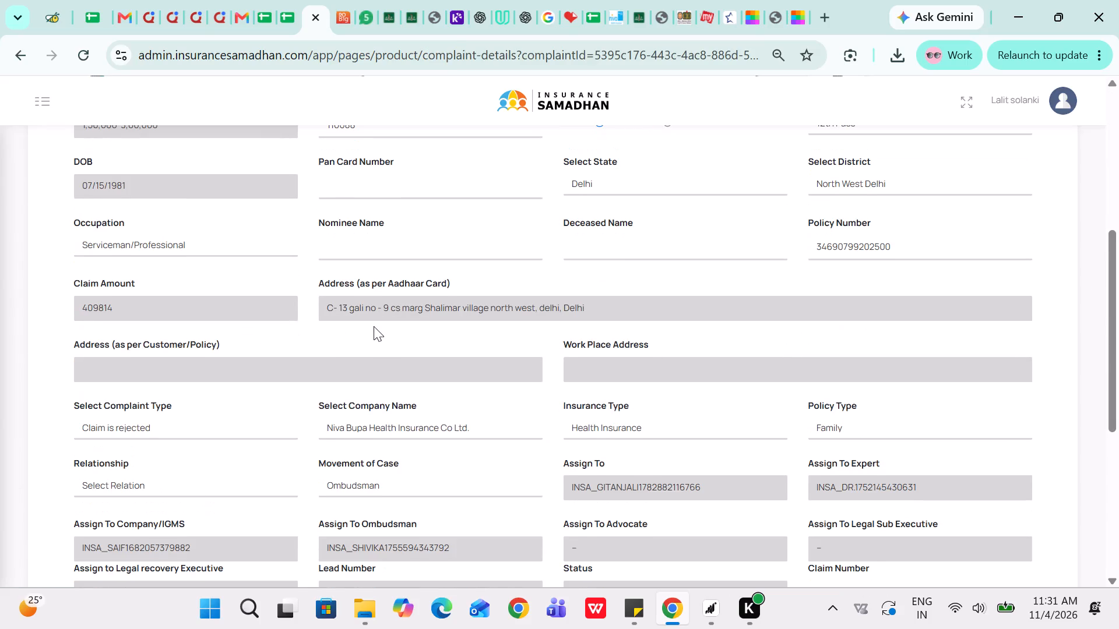
pyautogui.scroll(3, 374, 326)
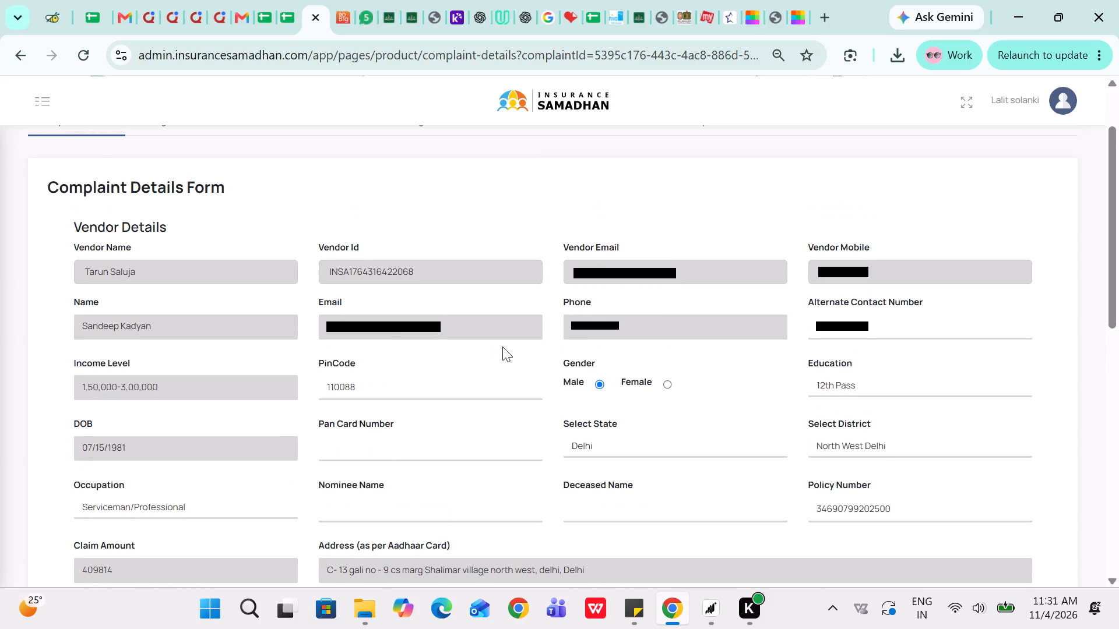
pyautogui.moveTo(531, 332); pyautogui.dragTo(388, 344)
pyautogui.click(467, 338)
pyautogui.moveTo(501, 317); pyautogui.dragTo(280, 324)
pyautogui.moveTo(671, 319); pyautogui.dragTo(490, 342)
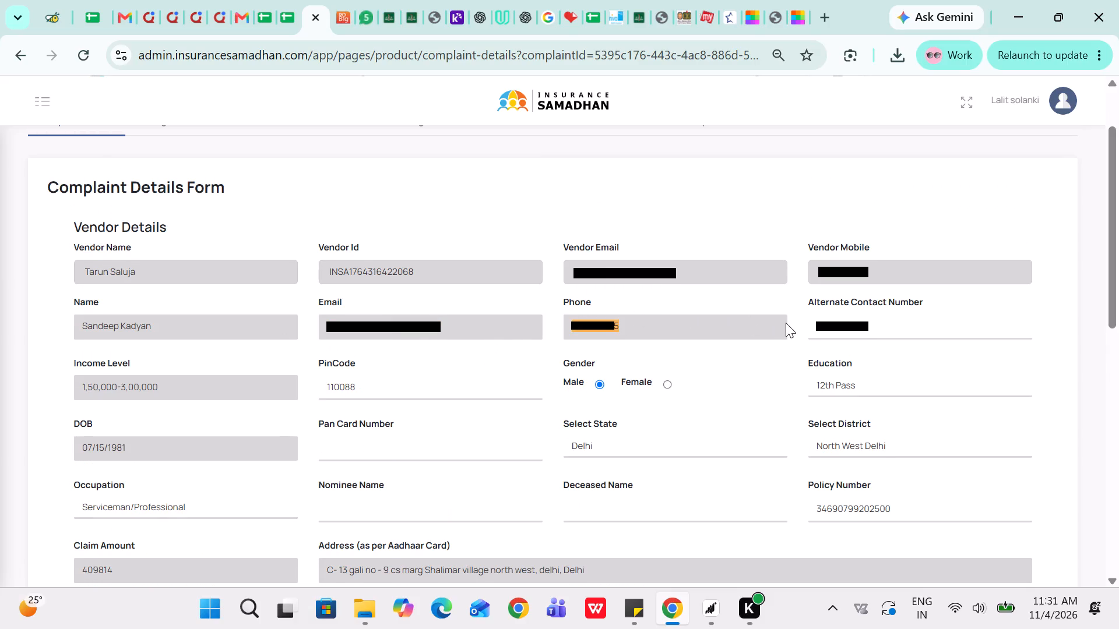
pyautogui.click(833, 204)
pyautogui.moveTo(919, 249); pyautogui.dragTo(740, 283)
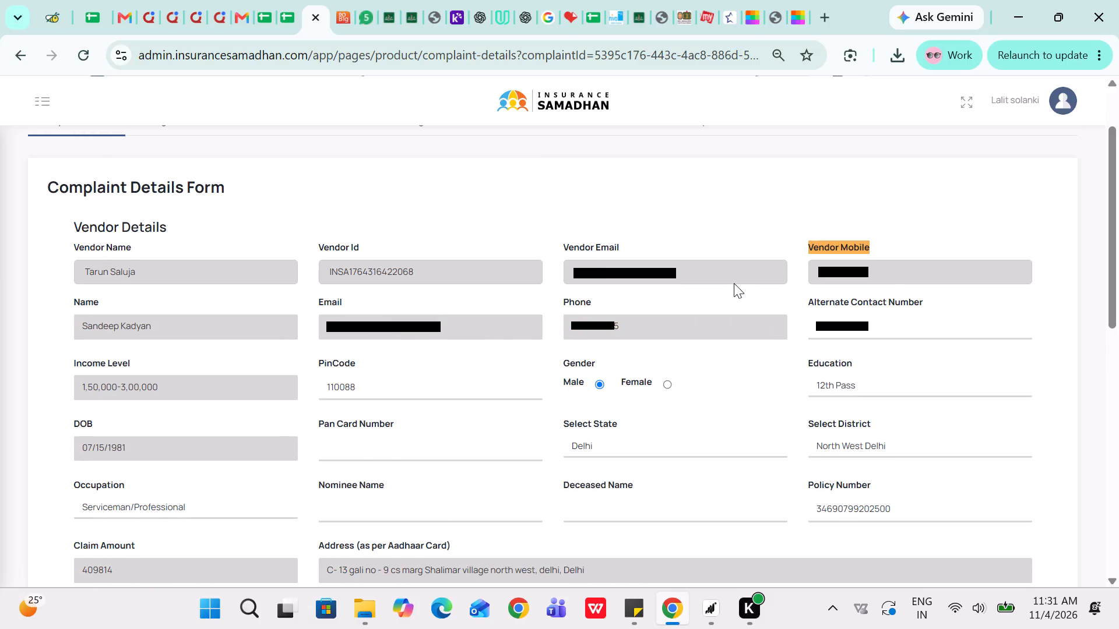
pyautogui.moveTo(653, 316); pyautogui.dragTo(478, 328)
pyautogui.click(656, 323)
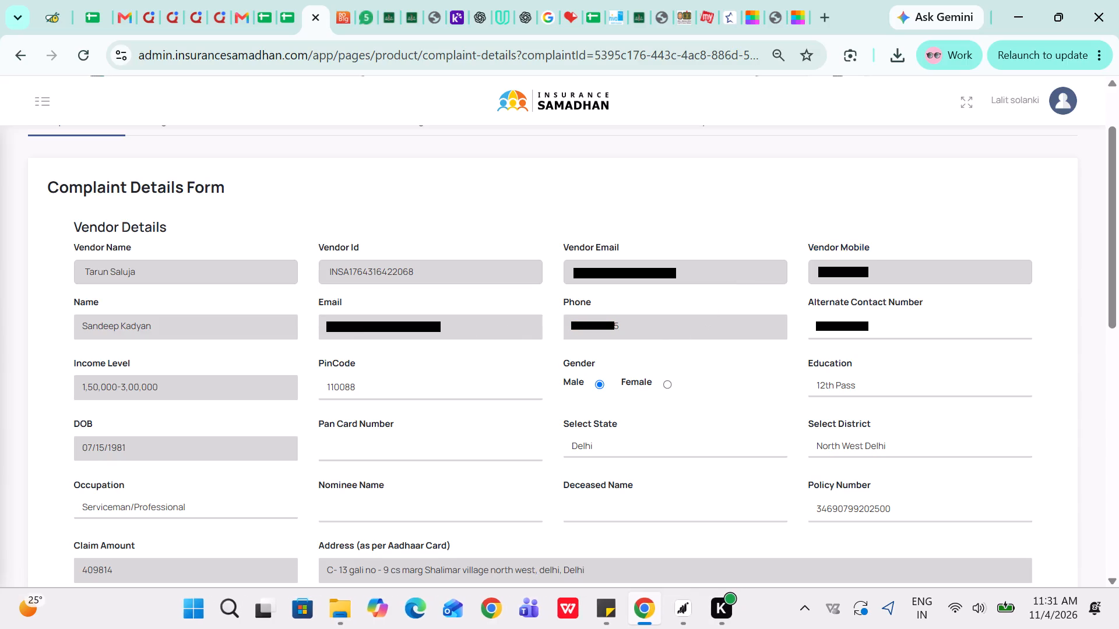
# Copy the alternate contact number from the complaint form and call it with the Smartflo dialer.
pyautogui.moveTo(909, 328); pyautogui.dragTo(721, 320)
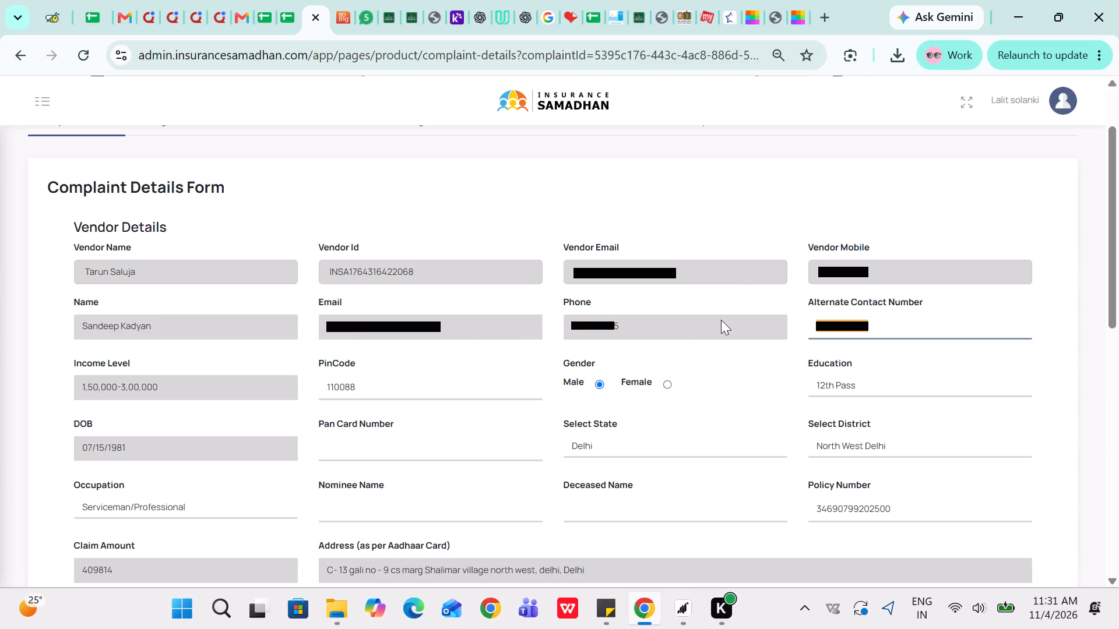
pyautogui.hotkey('ctrl', 'c')
pyautogui.click(634, 178)
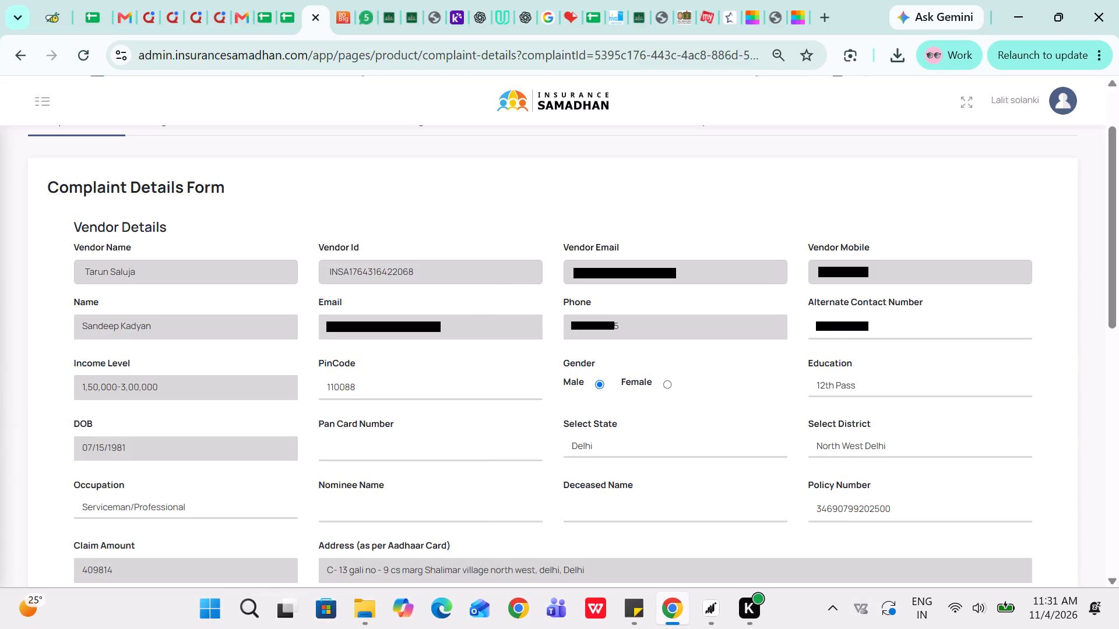
pyautogui.moveTo(895, 327); pyautogui.dragTo(705, 317)
pyautogui.hotkey('ctrl', 'c')
pyautogui.hotkey('ctrl', 'c')
pyautogui.hotkey('ctrl', 'c')
pyautogui.hotkey('ctrl', 'c')
pyautogui.keyDown('ctrl'); pyautogui.click(333, 0); pyautogui.keyUp('ctrl')
pyautogui.doubleClick(520, 198)
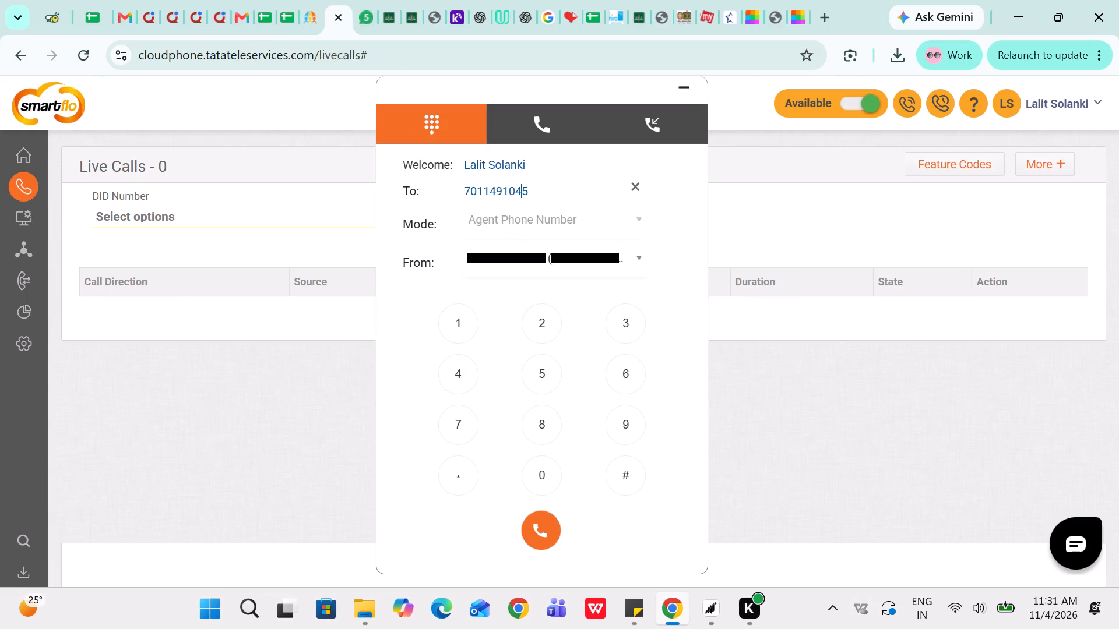
pyautogui.hotkey('ctrl', 'v')
pyautogui.click(546, 540)
pyautogui.click(763, 468)
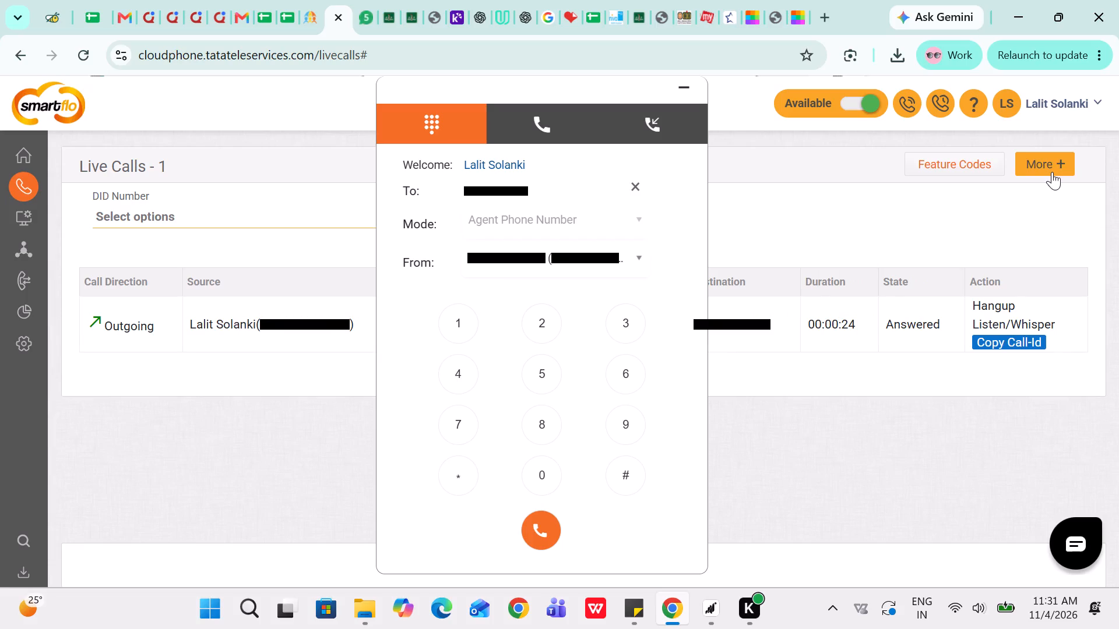
pyautogui.click(818, 443)
# Back in the complaint record, check the complainant's email and examine the Form 6A courier and submission details in the Ombudsman section.
pyautogui.click(319, 0)
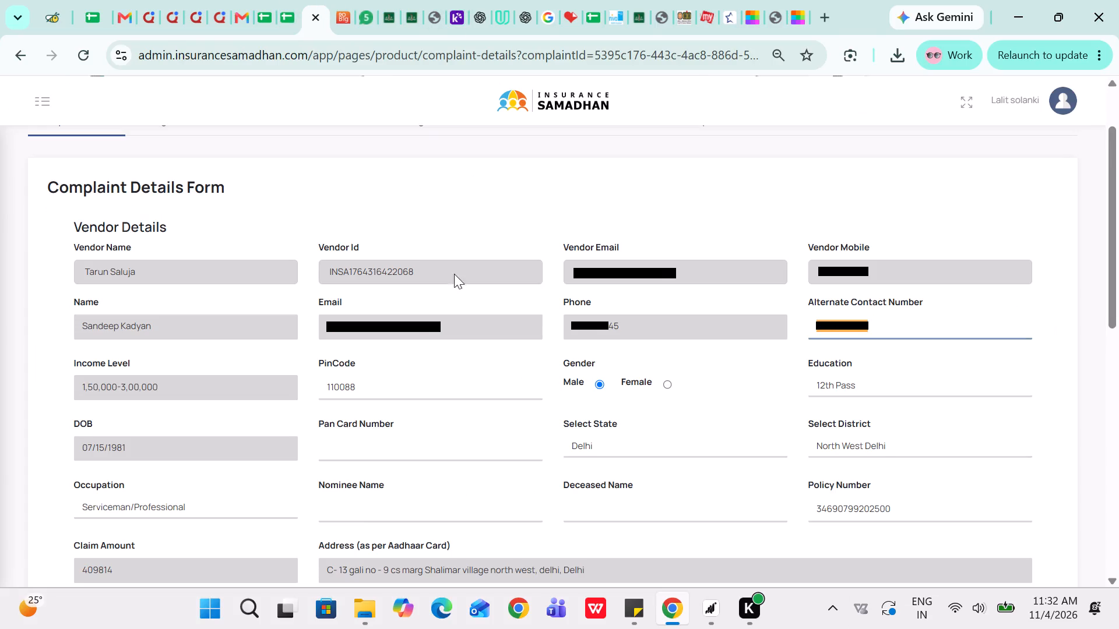
pyautogui.moveTo(465, 335); pyautogui.dragTo(209, 379)
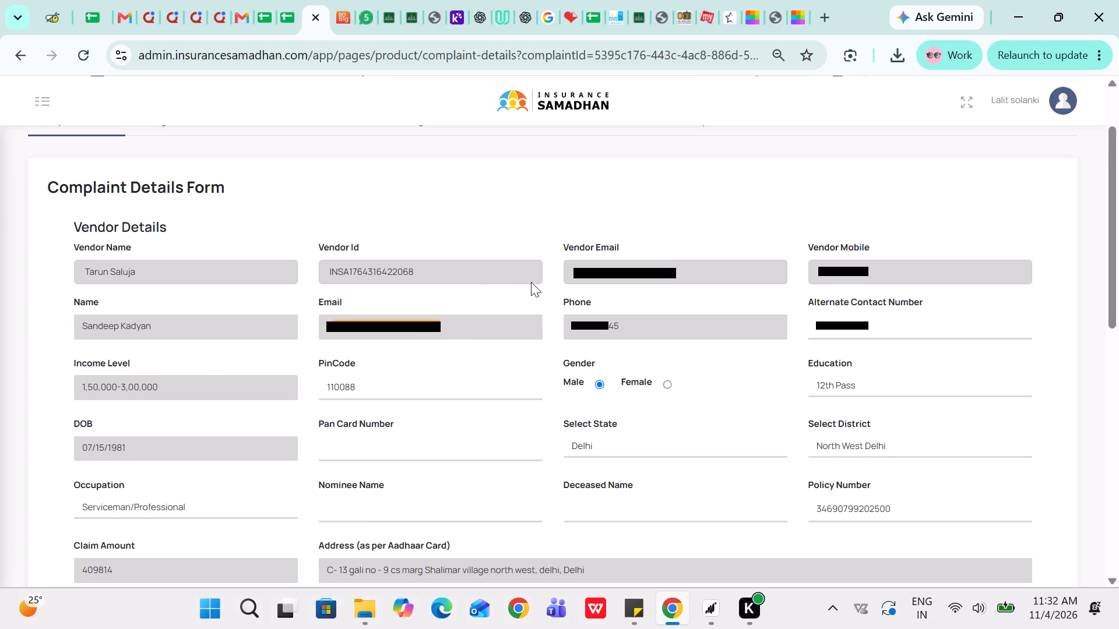
pyautogui.scroll(8, 413, 324)
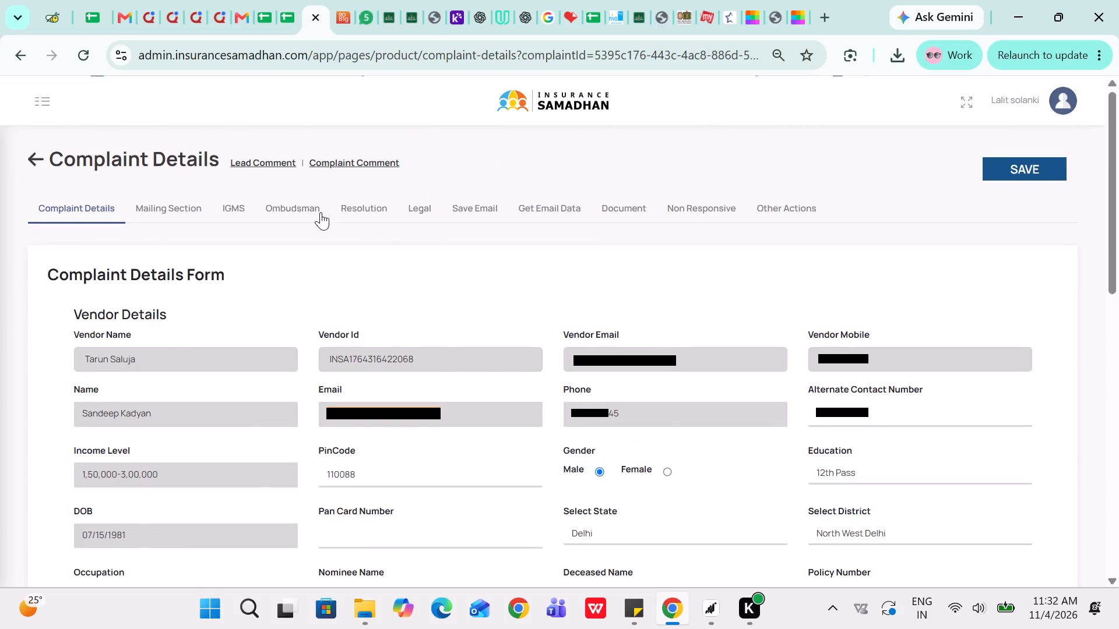
pyautogui.click(311, 206)
pyautogui.scroll(-6, 568, 333)
pyautogui.scroll(3, 648, 332)
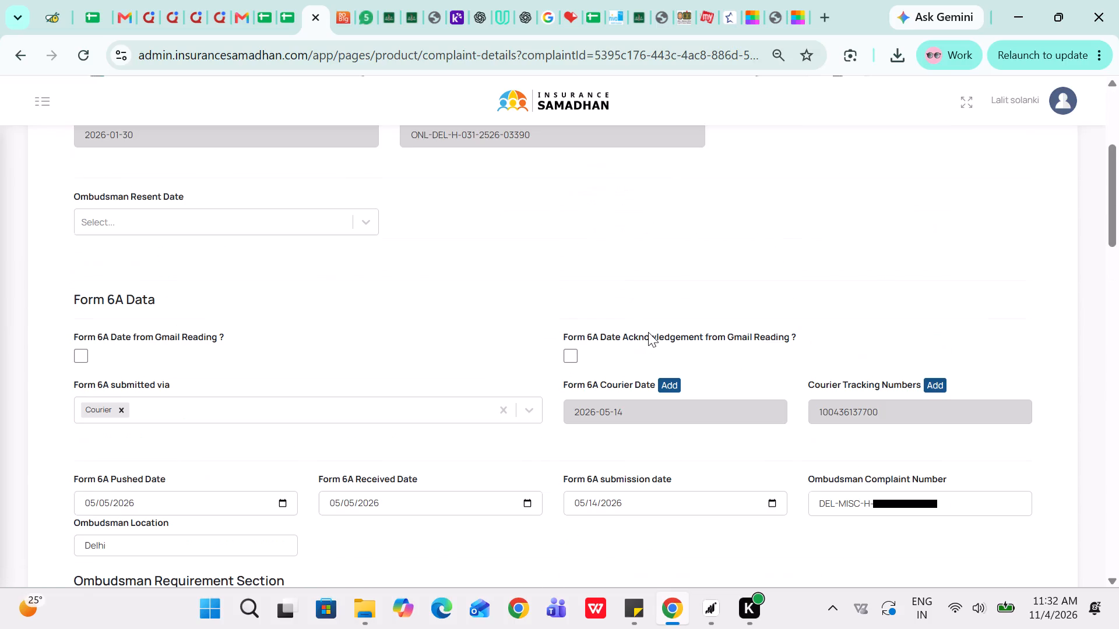
pyautogui.moveTo(932, 407); pyautogui.dragTo(660, 418)
pyautogui.click(656, 279)
pyautogui.scroll(13, 424, 405)
# Switch to the Missed call Ombudsman 2026 spreadsheet and look through the 02 Nov miss call sheet.
pyautogui.click(287, 0)
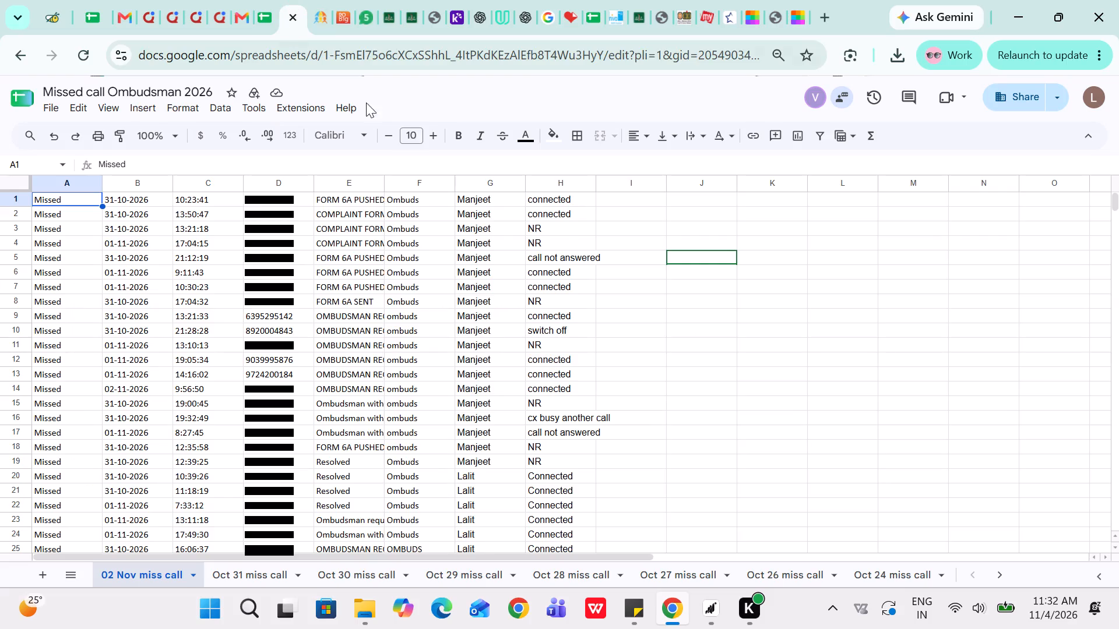
pyautogui.scroll(-3, 241, 550)
pyautogui.scroll(4, 259, 552)
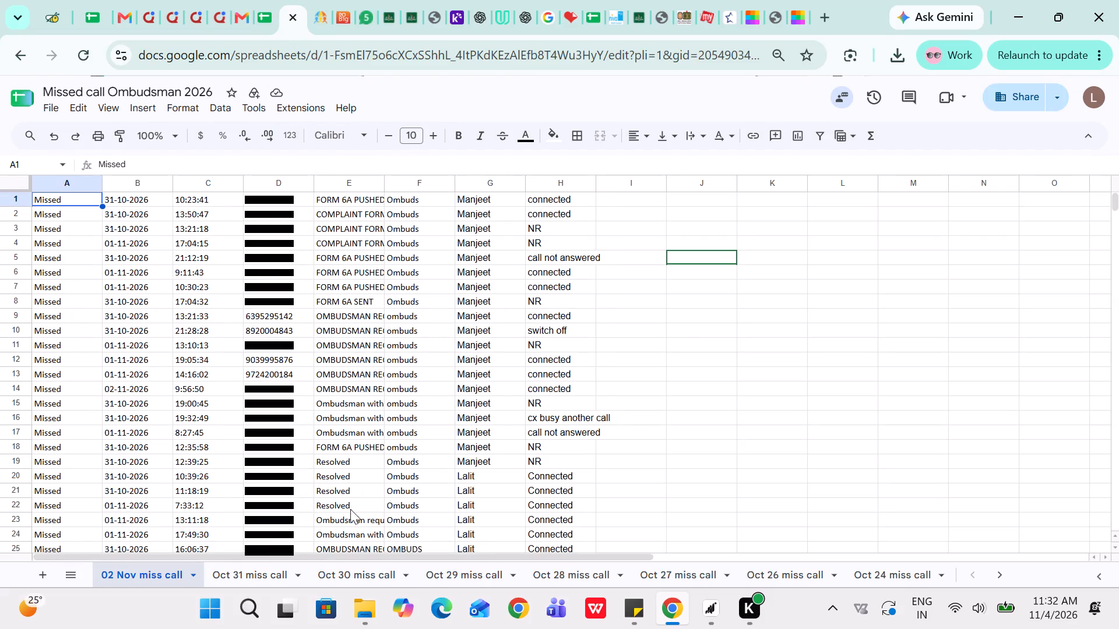
pyautogui.scroll(2, 357, 507)
pyautogui.scroll(3, 490, 295)
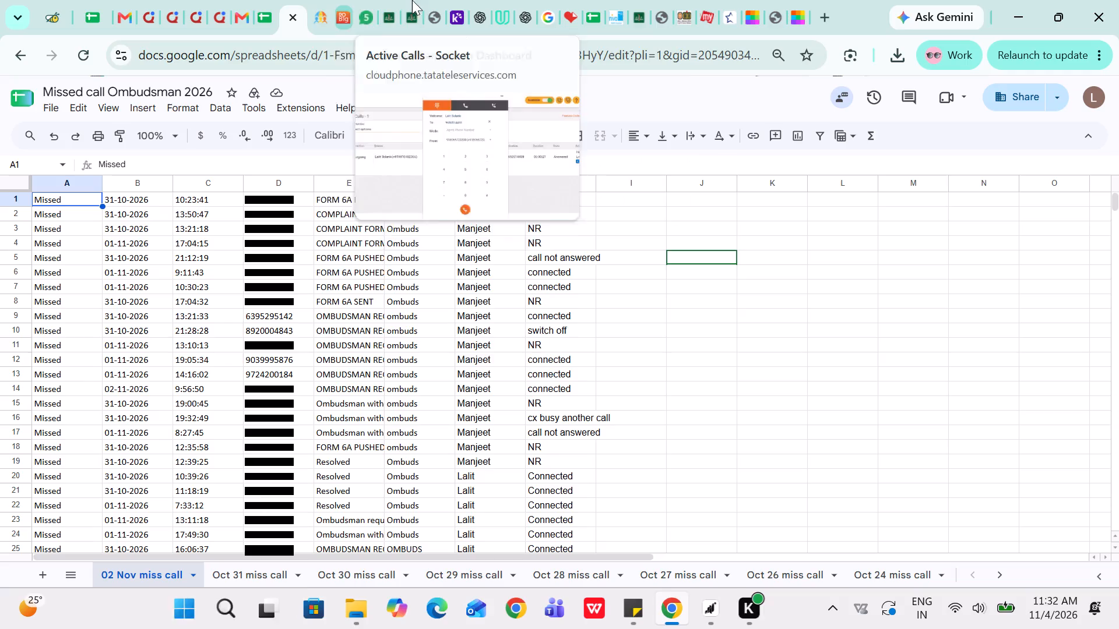
pyautogui.click(299, 0)
pyautogui.click(317, 0)
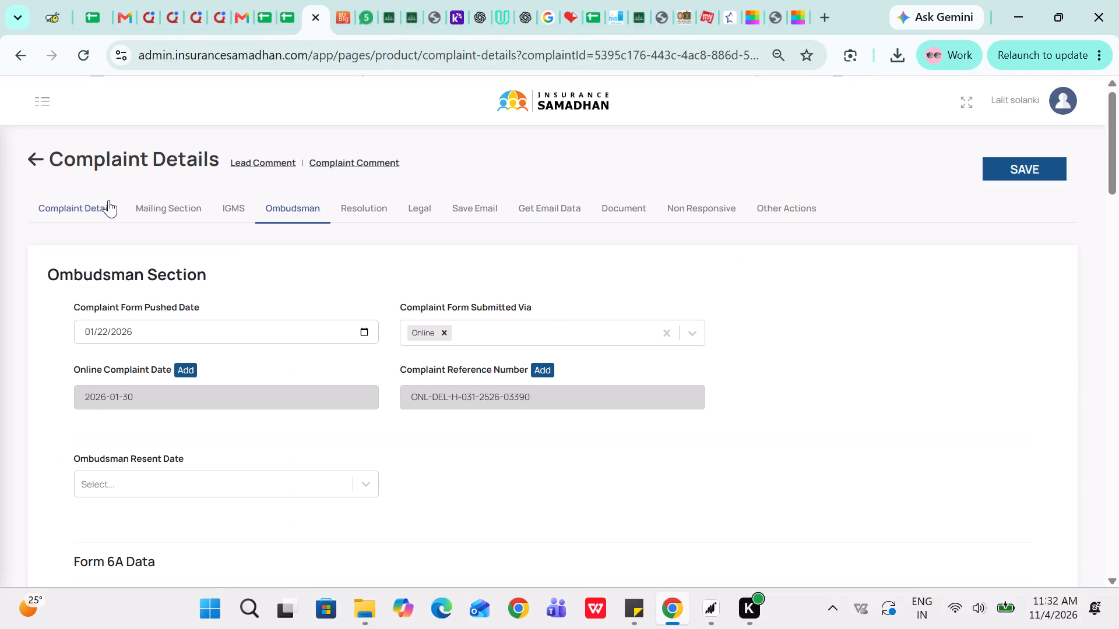
pyautogui.click(106, 211)
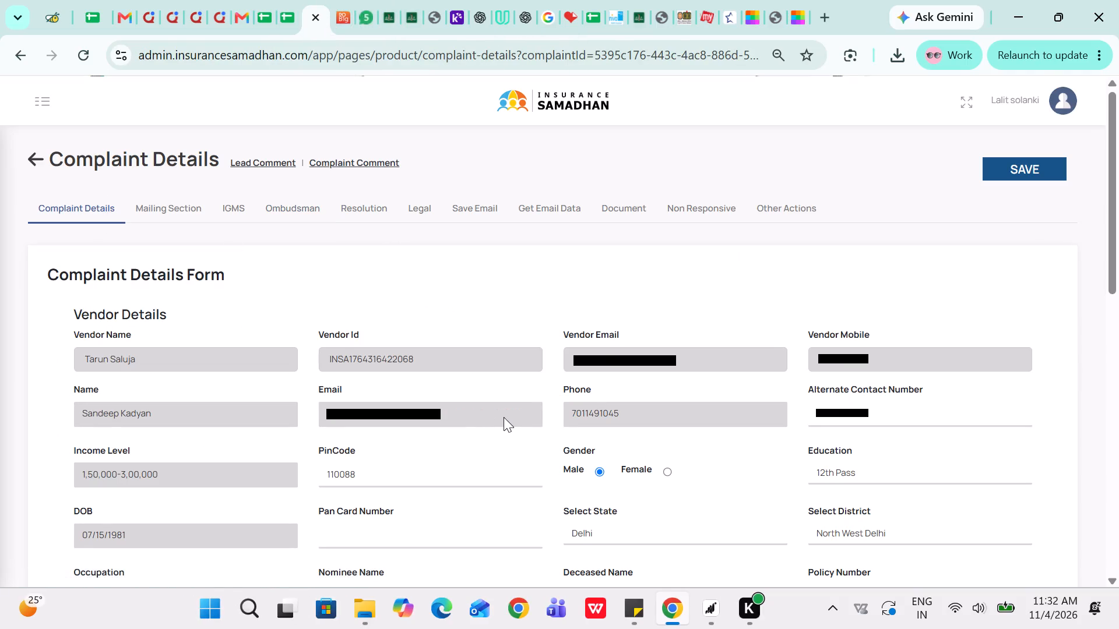
pyautogui.click(811, 209)
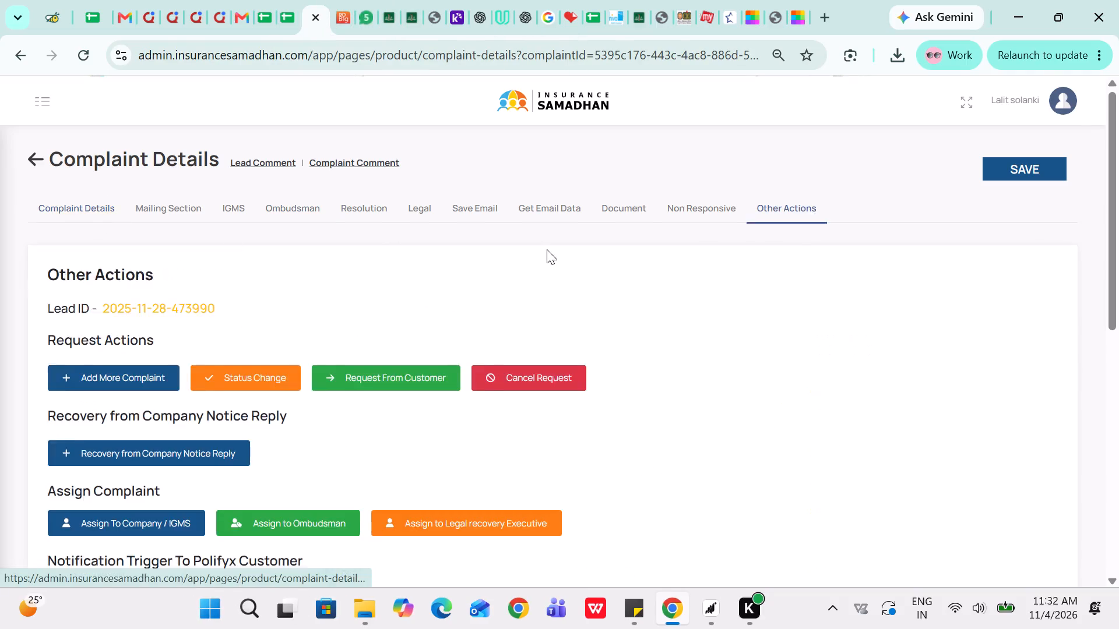
pyautogui.scroll(-4, 527, 253)
pyautogui.click(100, 383)
pyautogui.click(100, 413)
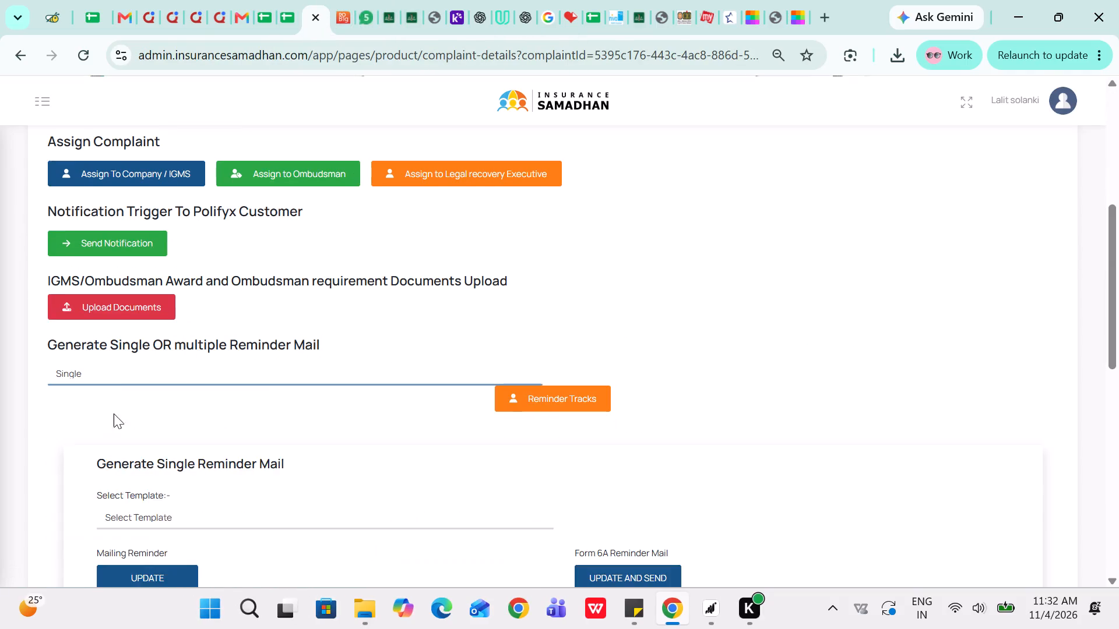
pyautogui.scroll(-4, 325, 340)
pyautogui.click(157, 299)
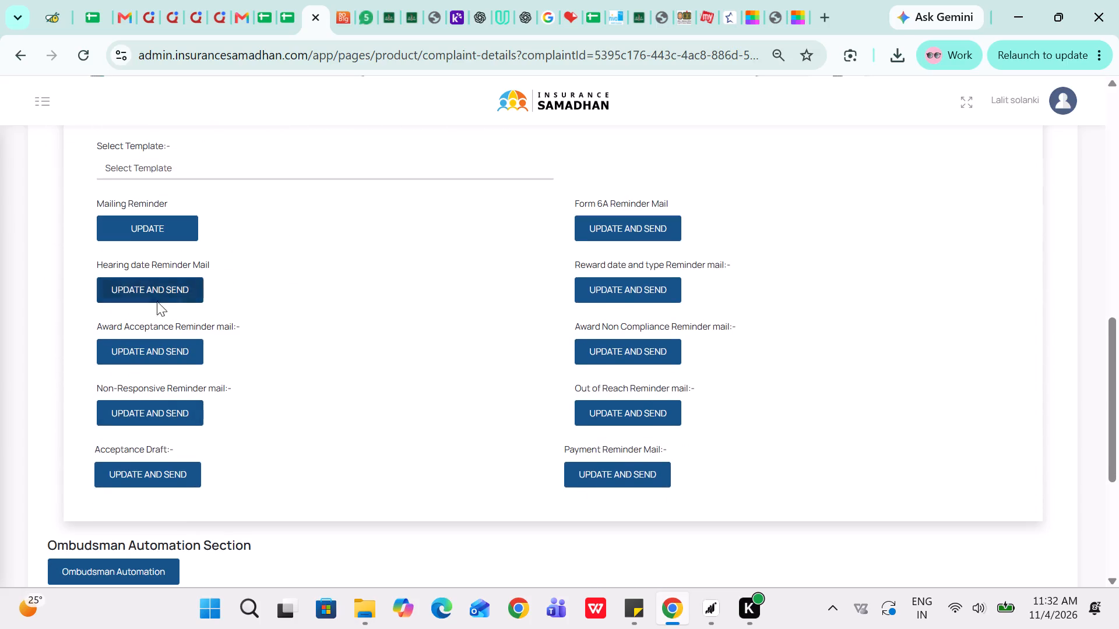
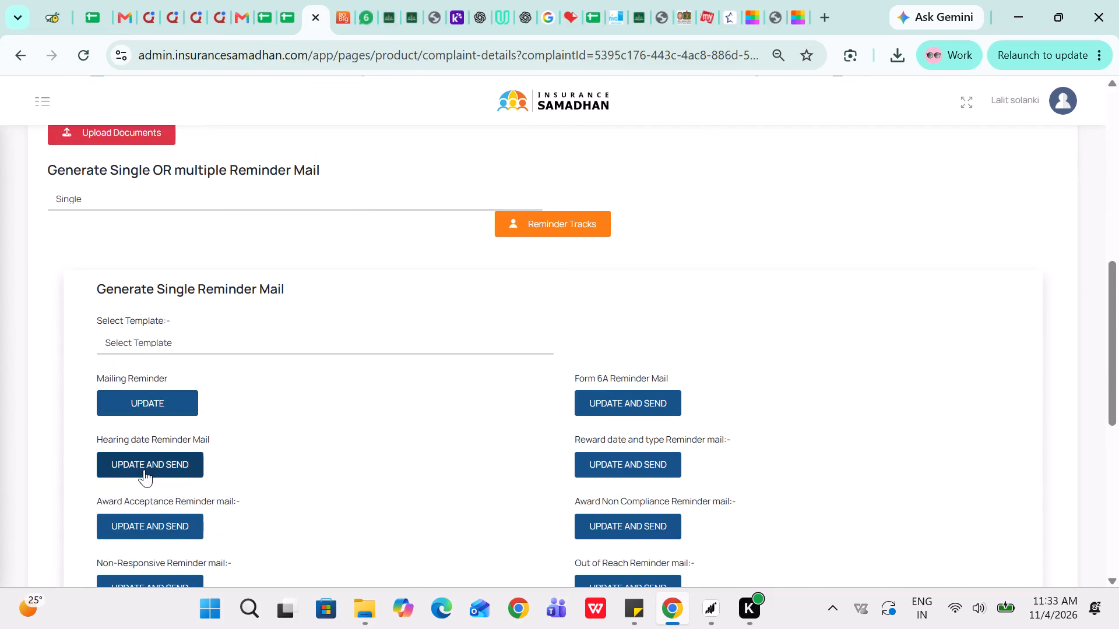
# Generate the Hearing date Reminder Mail for the Niva Bupa Health Insurance complaint and send it to the Delhi ombudsman.
pyautogui.click(144, 469)
pyautogui.scroll(-9, 606, 322)
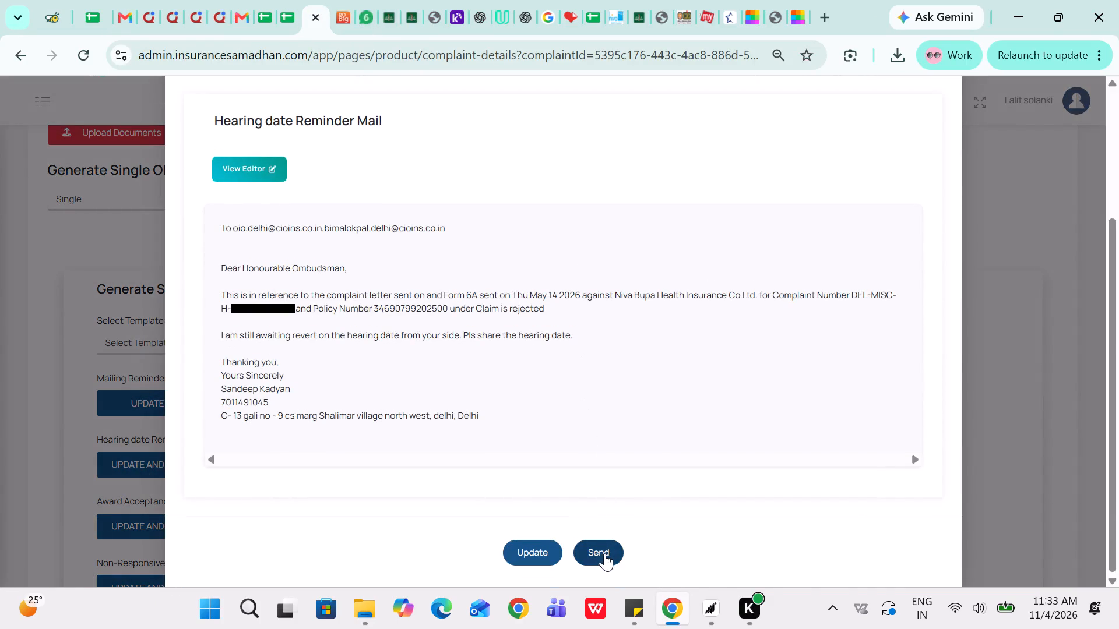
pyautogui.click(597, 559)
pyautogui.click(654, 167)
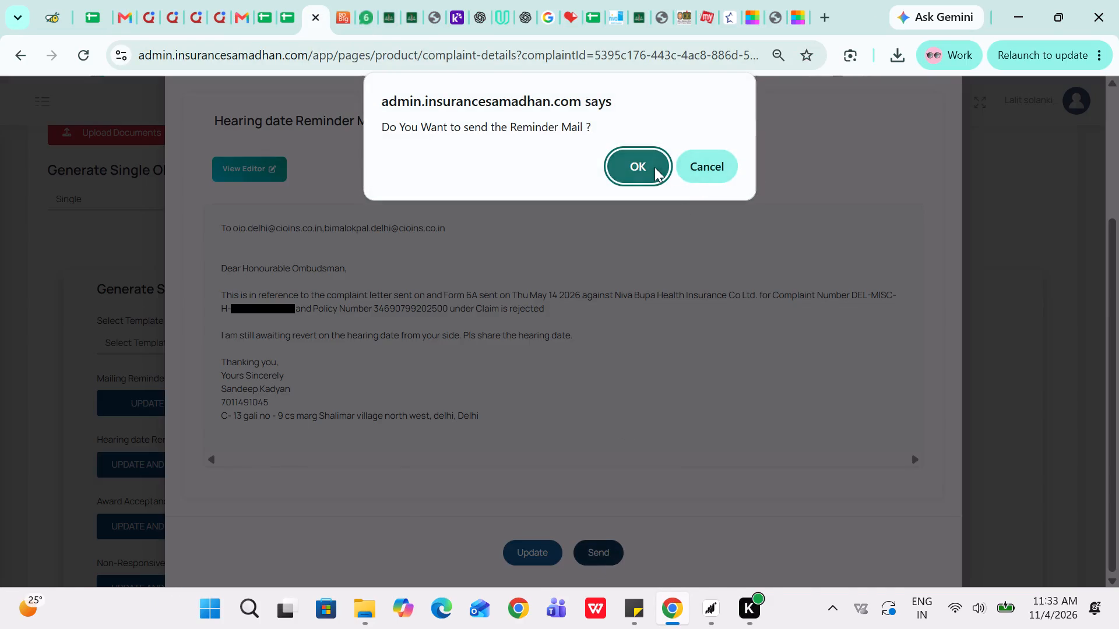
# Go back to the Complaint Details Form of the same complaint record.
pyautogui.scroll(3, 224, 420)
pyautogui.scroll(17, 358, 379)
pyautogui.scroll(-1, 365, 292)
pyautogui.scroll(9, 365, 292)
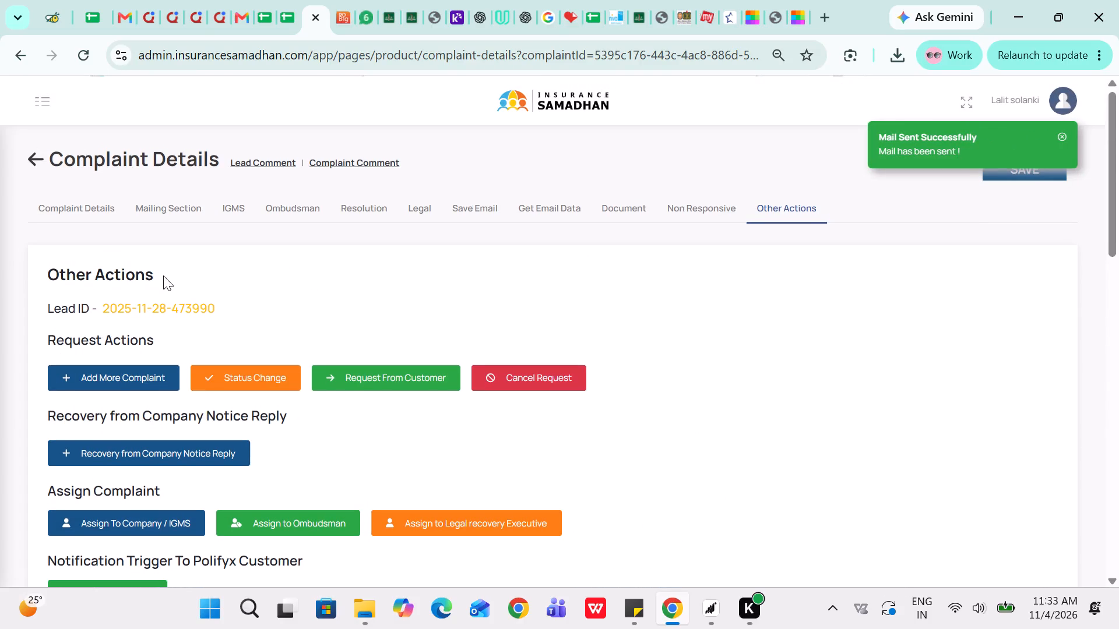
pyautogui.scroll(2, 163, 275)
pyautogui.click(44, 211)
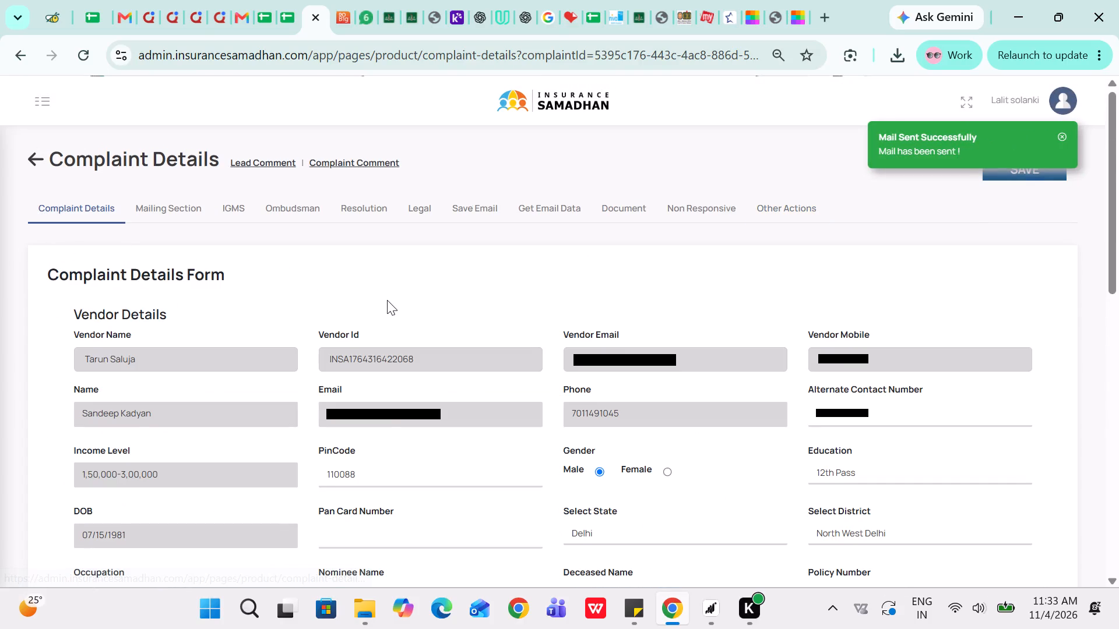
# Check the complaint's email and phone fields, and read through the call history in the Complaint Comment communication log.
pyautogui.click(453, 273)
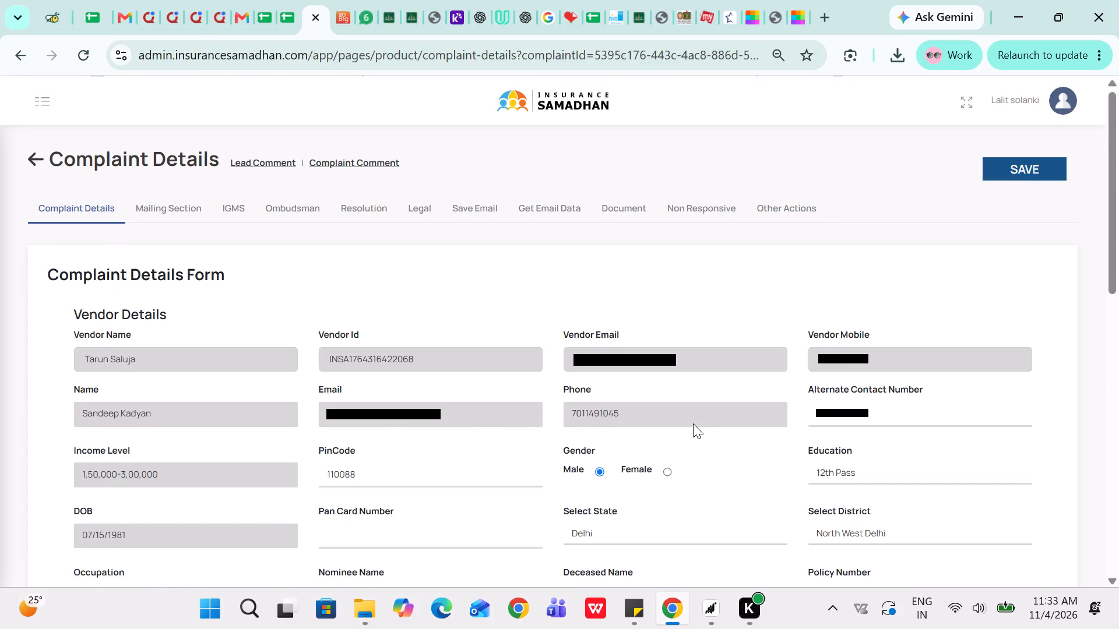
pyautogui.moveTo(701, 419); pyautogui.dragTo(477, 413)
pyautogui.moveTo(747, 352); pyautogui.dragTo(470, 352)
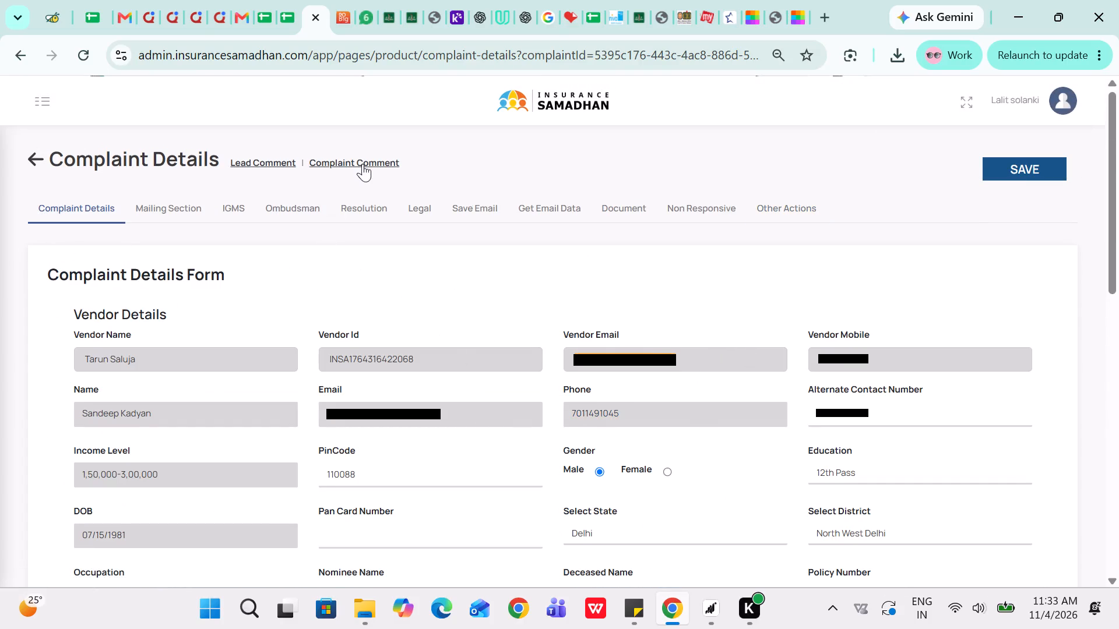
pyautogui.click(363, 164)
pyautogui.moveTo(680, 376); pyautogui.dragTo(232, 376)
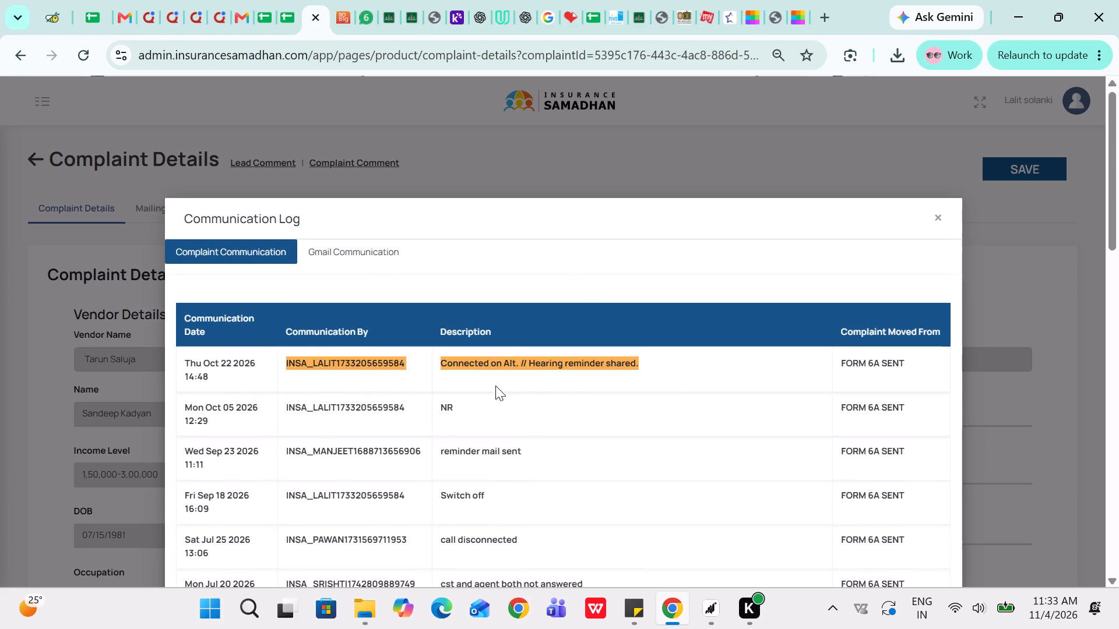
pyautogui.click(530, 386)
pyautogui.moveTo(695, 362); pyautogui.dragTo(326, 364)
pyautogui.click(502, 366)
pyautogui.scroll(-9, 553, 380)
pyautogui.scroll(1, 553, 380)
pyautogui.scroll(-2, 553, 380)
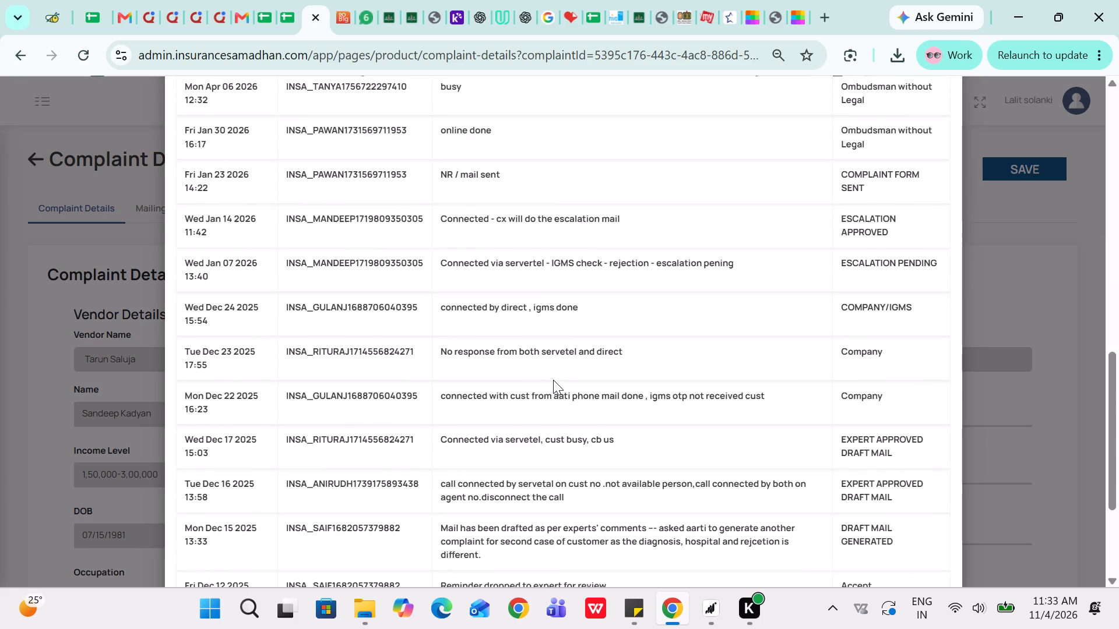
# Read the earliest entries of the complaint's communication log, covering December 2025 and January 2026.
pyautogui.scroll(-2, 560, 384)
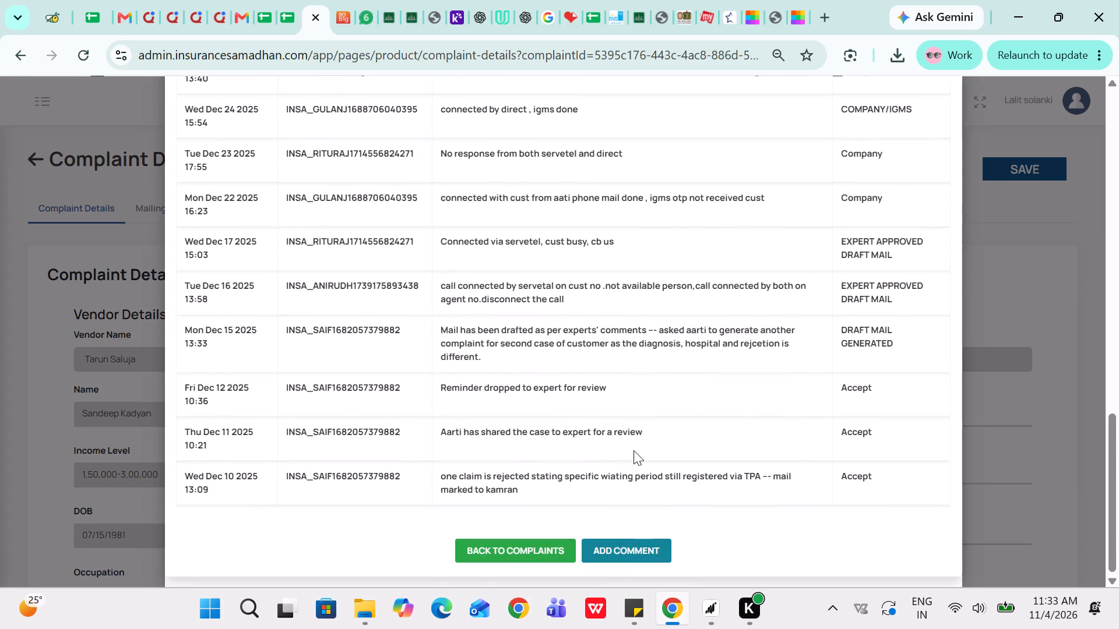
pyautogui.scroll(14, 651, 373)
pyautogui.scroll(-16, 651, 369)
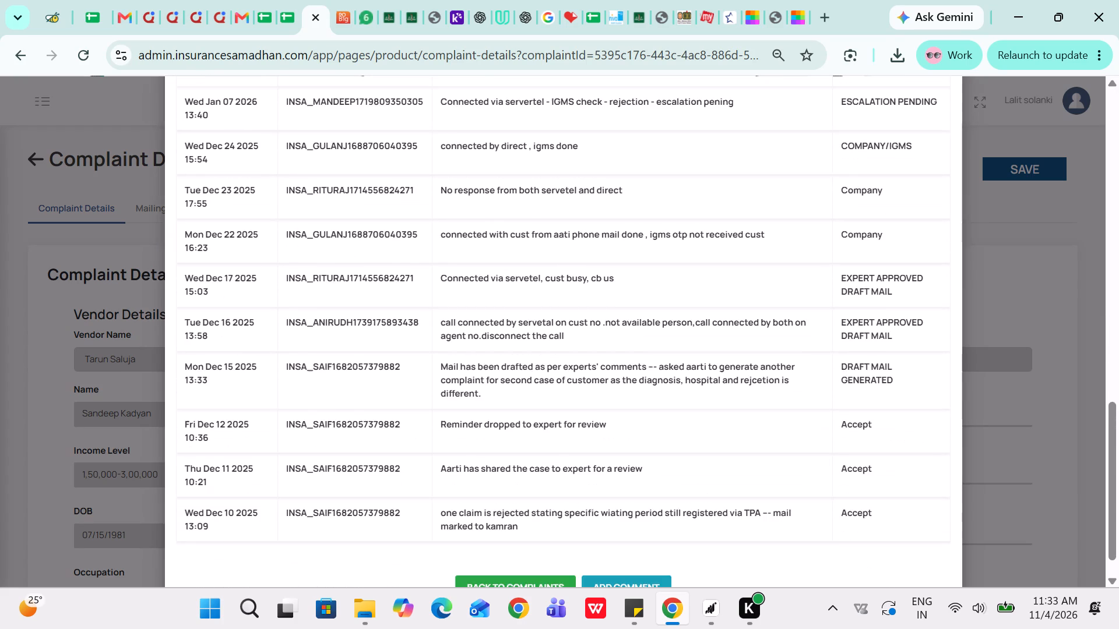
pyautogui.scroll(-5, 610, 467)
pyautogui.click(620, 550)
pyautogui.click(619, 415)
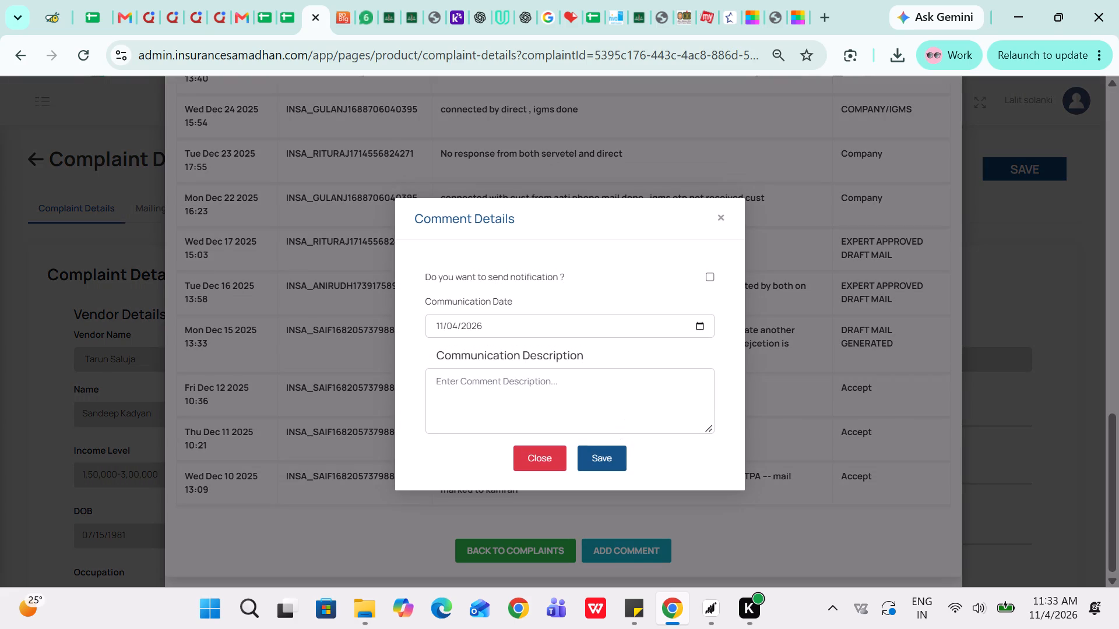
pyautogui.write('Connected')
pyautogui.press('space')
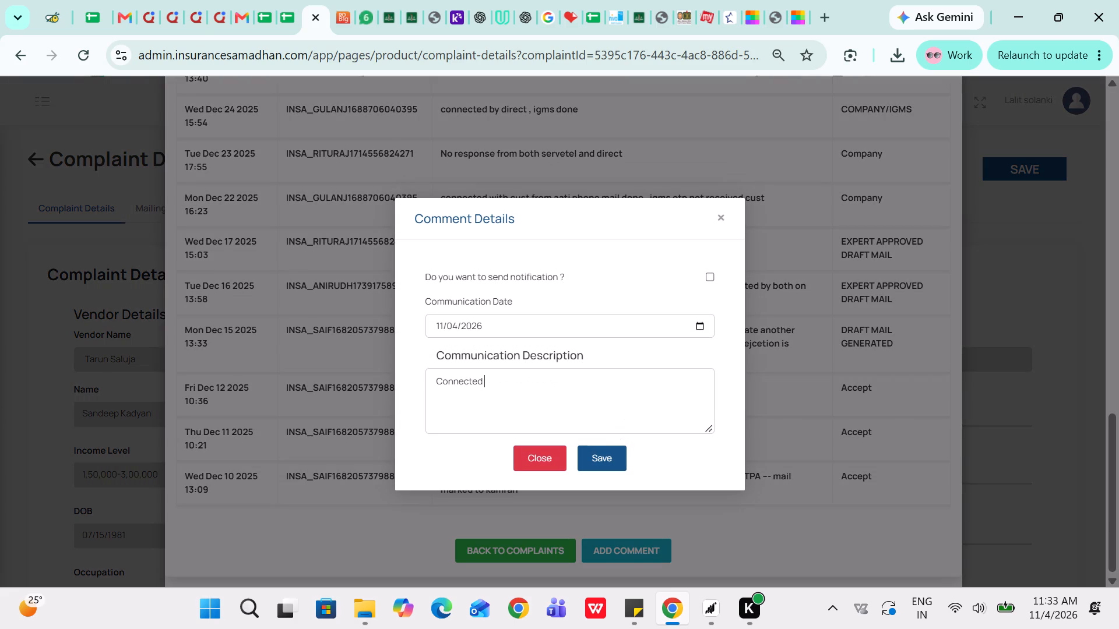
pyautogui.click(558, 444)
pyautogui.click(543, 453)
# Review the communication log's 2026 call remarks for the Form 6A and Ombudsman without Legal stages.
pyautogui.scroll(8, 532, 403)
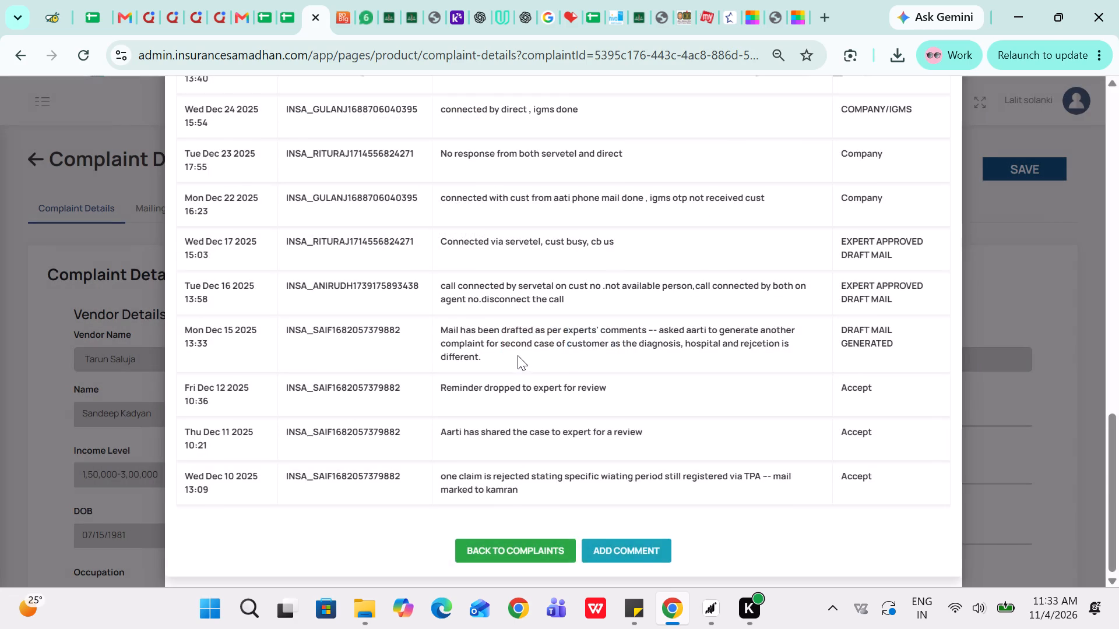
pyautogui.scroll(9, 518, 355)
pyautogui.scroll(-5, 584, 459)
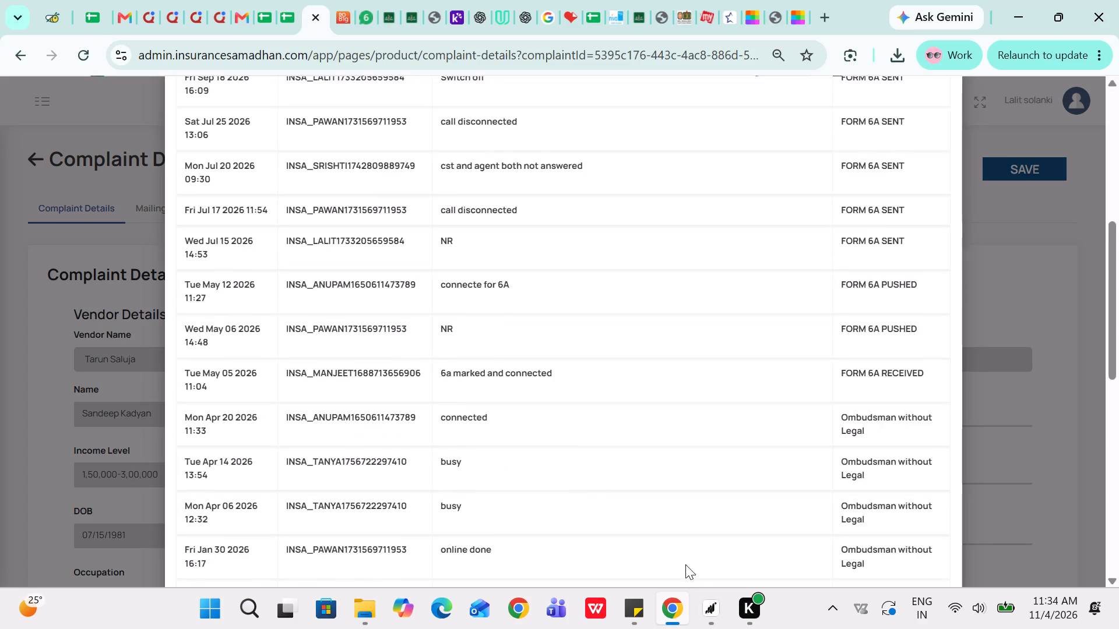
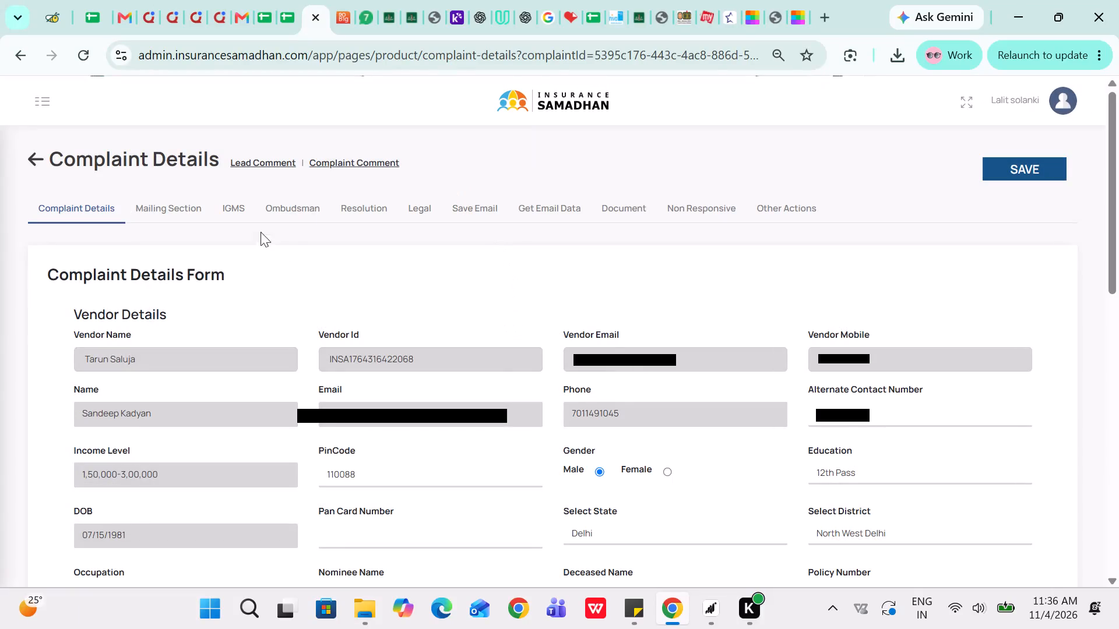
# Add a new complaint comment and write its communication description as "Connected on Alt. // Reminder share".
pyautogui.click(392, 169)
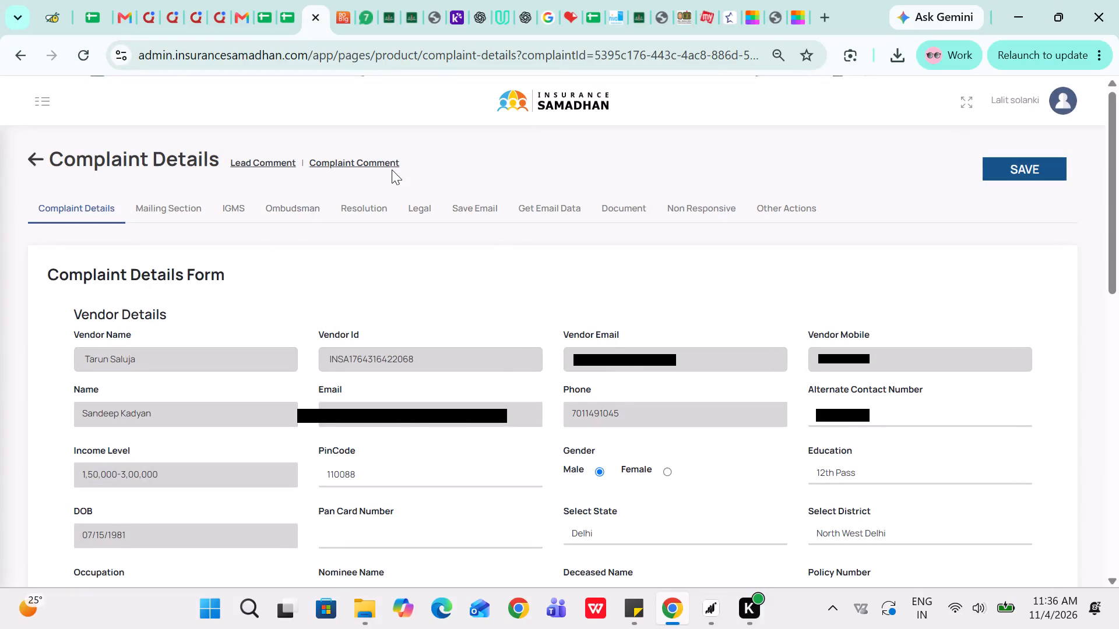
pyautogui.click(392, 165)
pyautogui.scroll(-3, 570, 319)
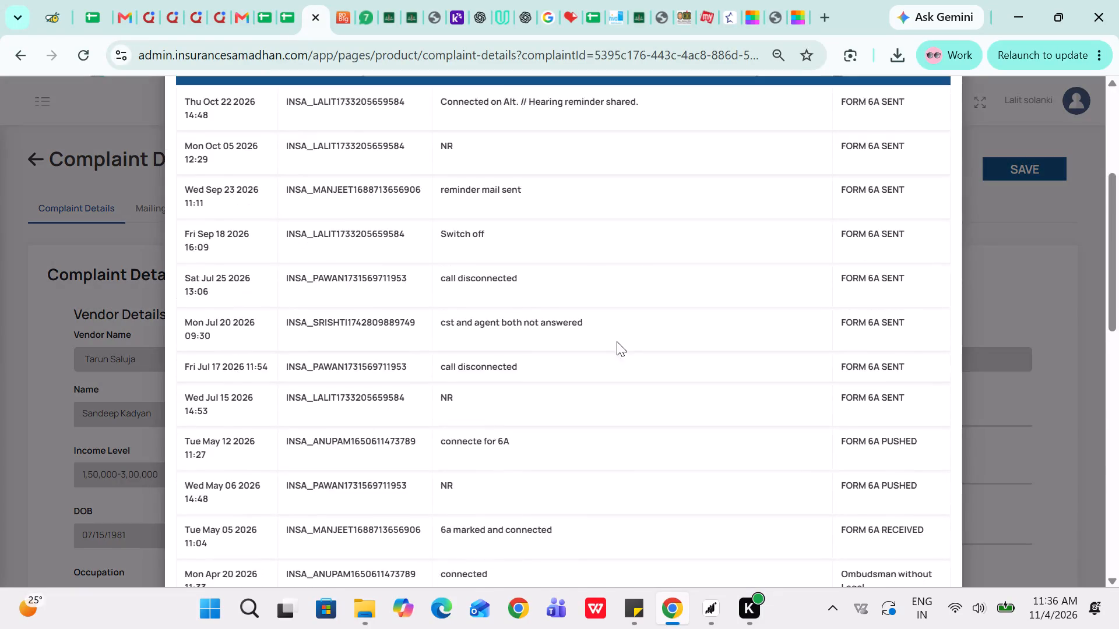
pyautogui.scroll(-8, 622, 348)
pyautogui.scroll(-9, 629, 475)
pyautogui.click(631, 548)
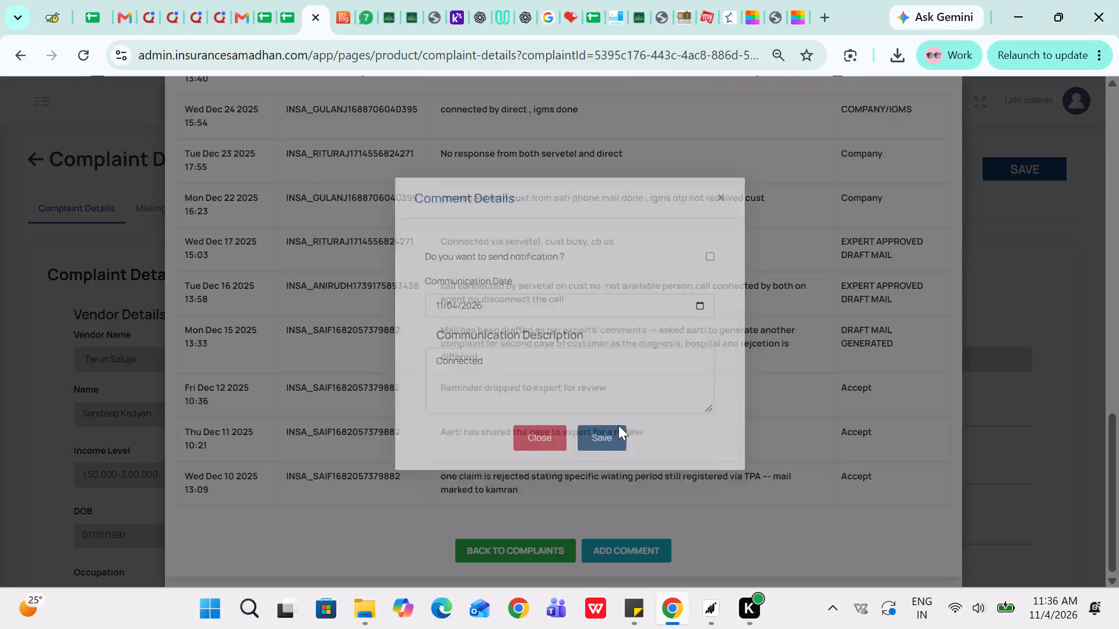
pyautogui.click(629, 385)
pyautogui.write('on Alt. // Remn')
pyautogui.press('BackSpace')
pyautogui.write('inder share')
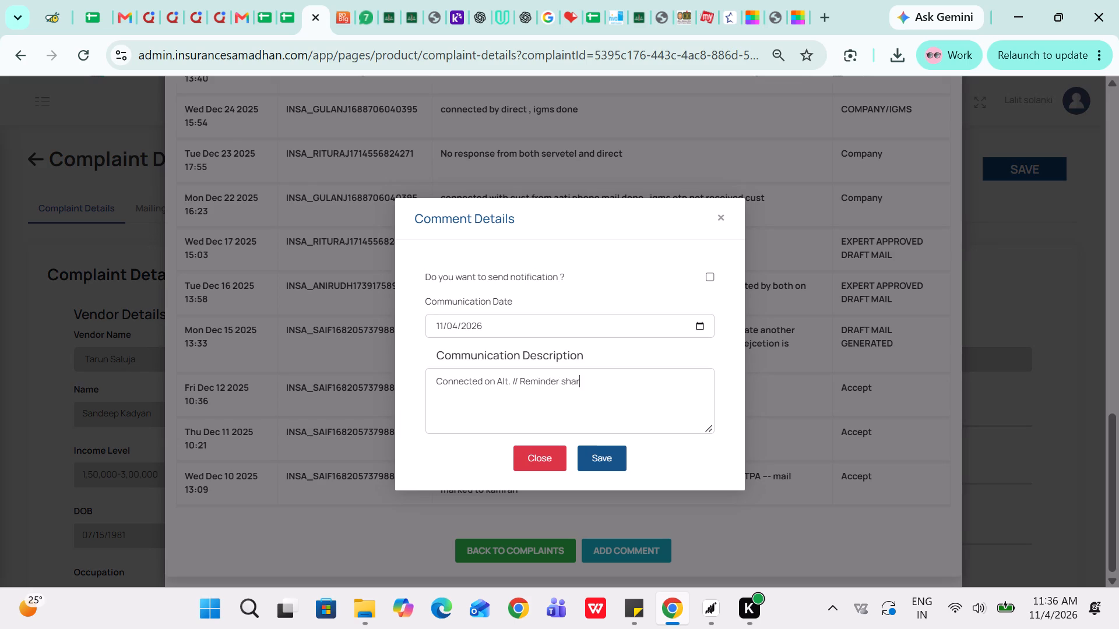
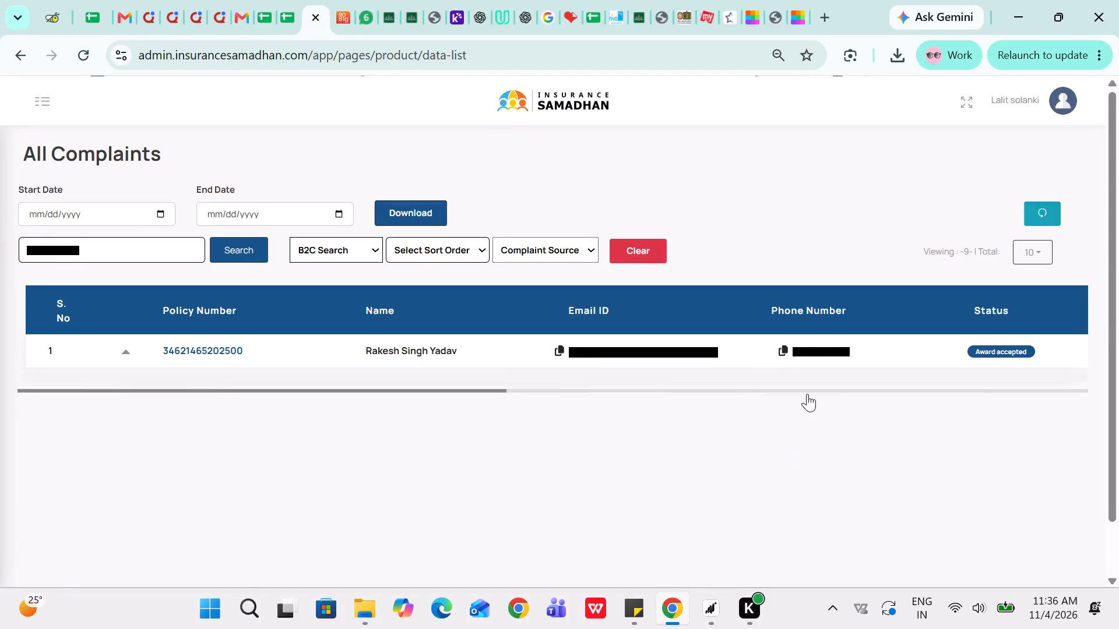
# Examine the dated status history of the listed complaint, from acceptance through the company, ombudsman, Form 6A and hearing stages.
pyautogui.click(631, 397)
pyautogui.scroll(-3, 671, 401)
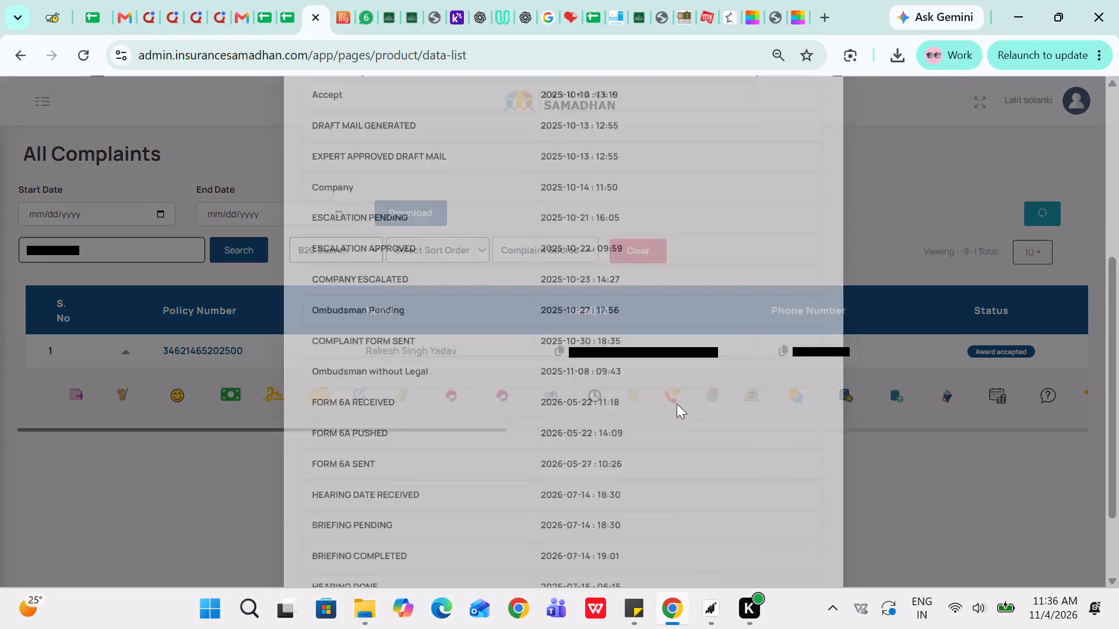
pyautogui.scroll(-16, 677, 404)
pyautogui.click(1013, 494)
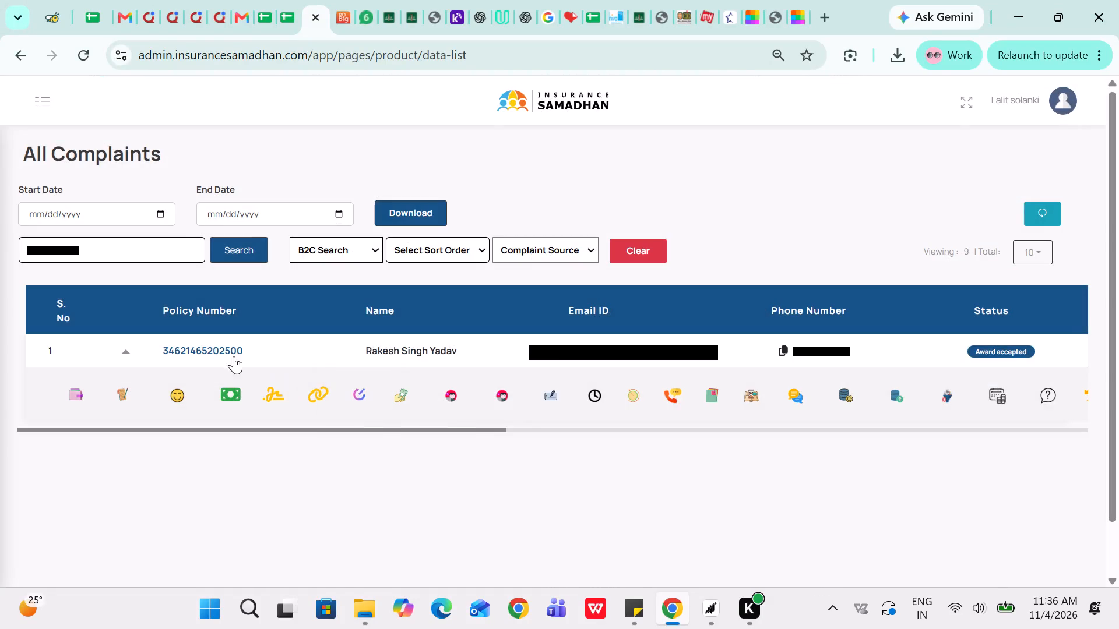
# Open the complaint's full details by its policy number, look through the assignment, status and address fields, and return to the complaints list.
pyautogui.click(214, 348)
pyautogui.scroll(-9, 672, 338)
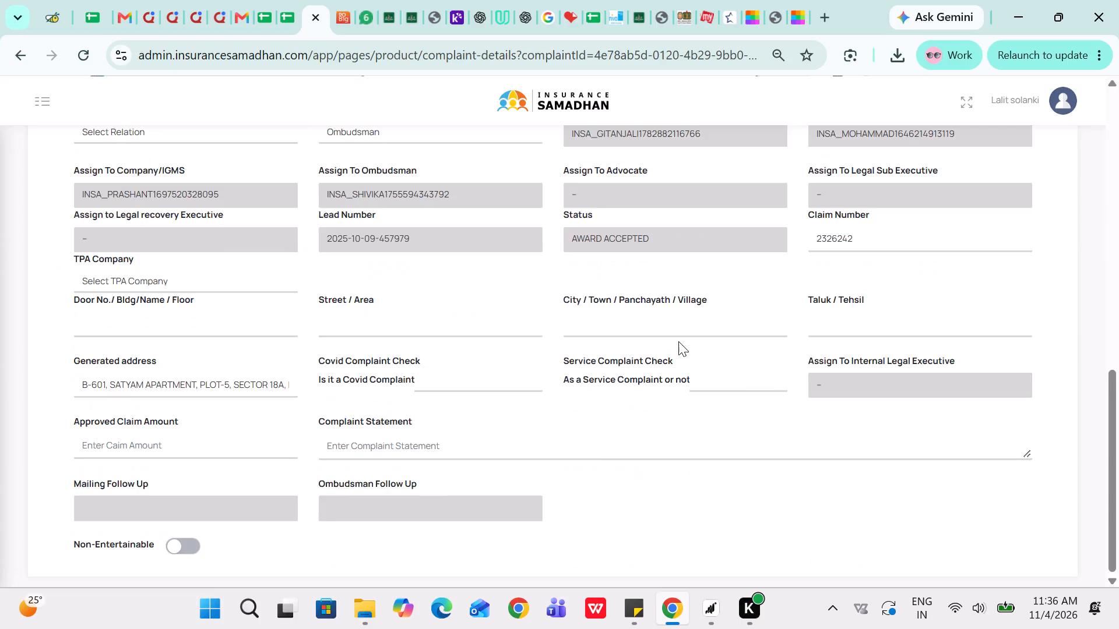
pyautogui.scroll(13, 678, 341)
pyautogui.click(34, 167)
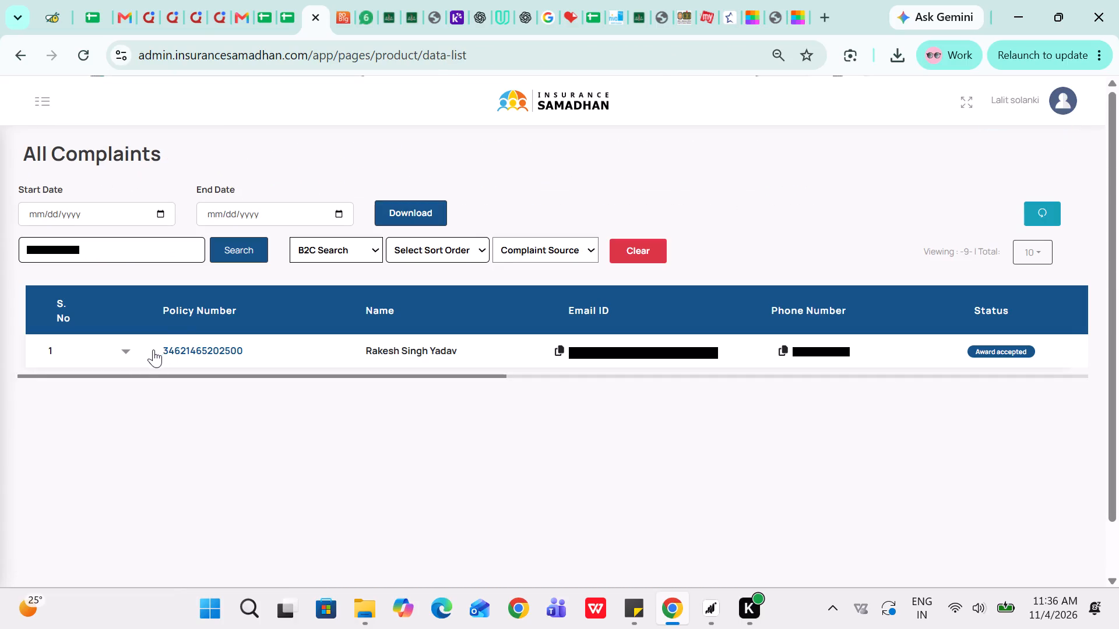
# Copy the complaint row's policy number, customer name, email ID and phone number from the All Complaints list.
pyautogui.moveTo(153, 349); pyautogui.dragTo(955, 376)
pyautogui.hotkey('ctrl', 'c')
pyautogui.hotkey('ctrl', 'c')
pyautogui.hotkey('ctrl', 'c')
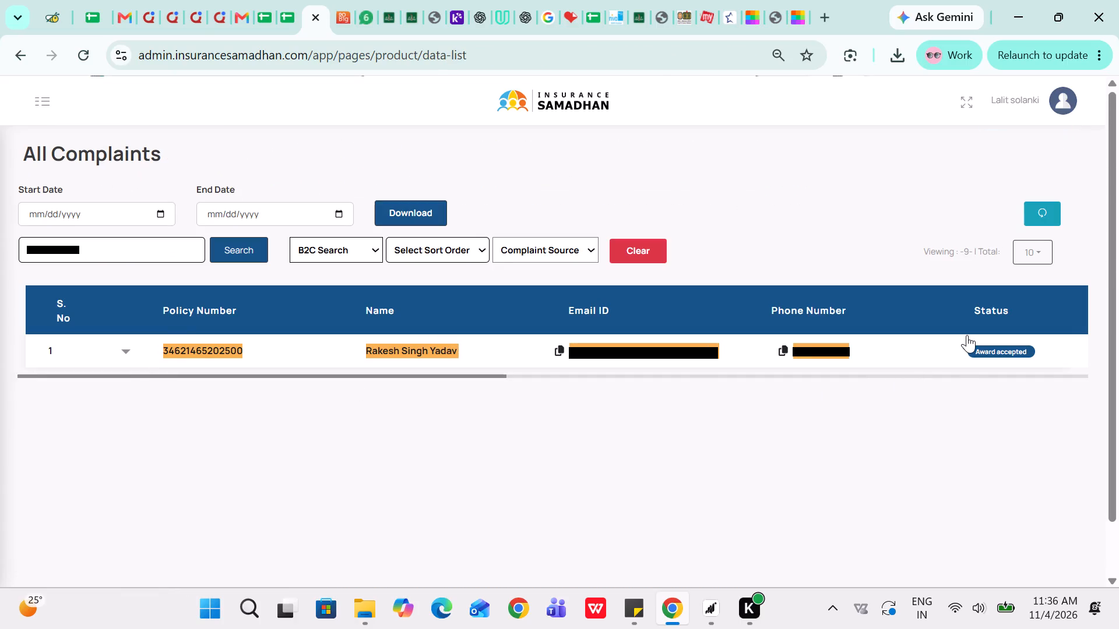
pyautogui.hotkey('ctrl', 'c')
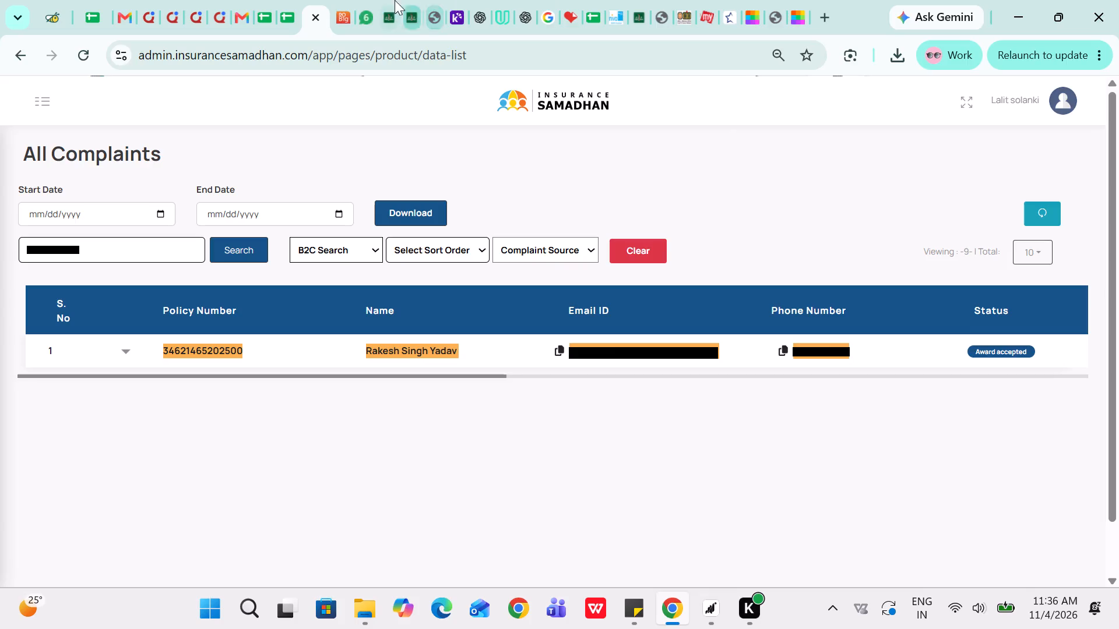
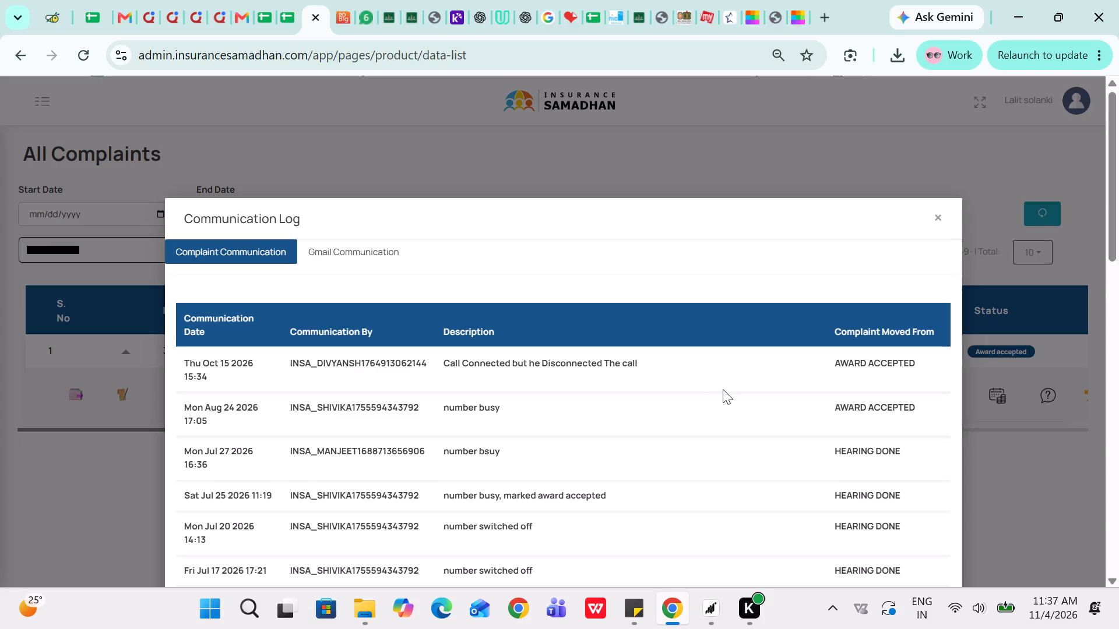
# Close the complaint's Communication Log and return to the All Complaints list.
pyautogui.click(350, 153)
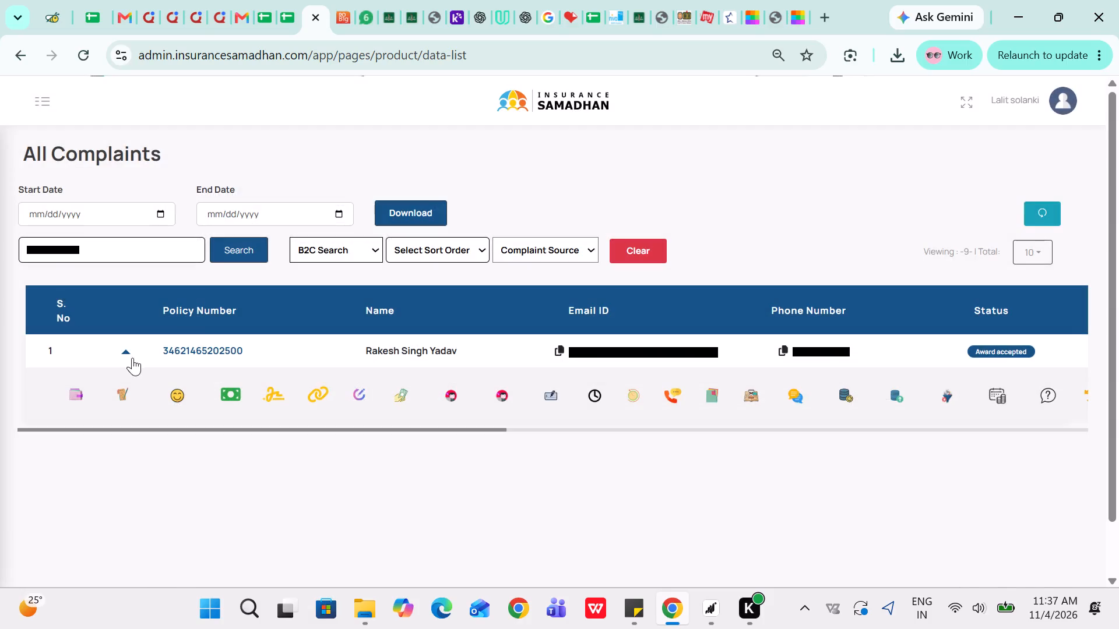
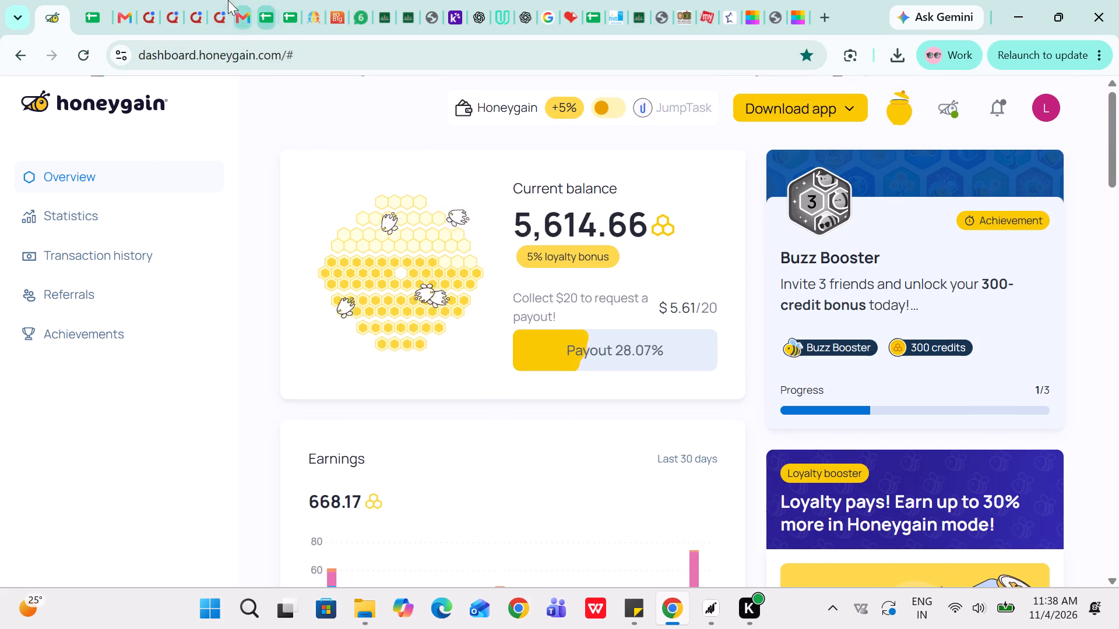
# Switch from the Honeygain dashboard to the All Complaints list in Insurance Samadhan.
pyautogui.click(301, 0)
pyautogui.click(312, 0)
pyautogui.click(834, 188)
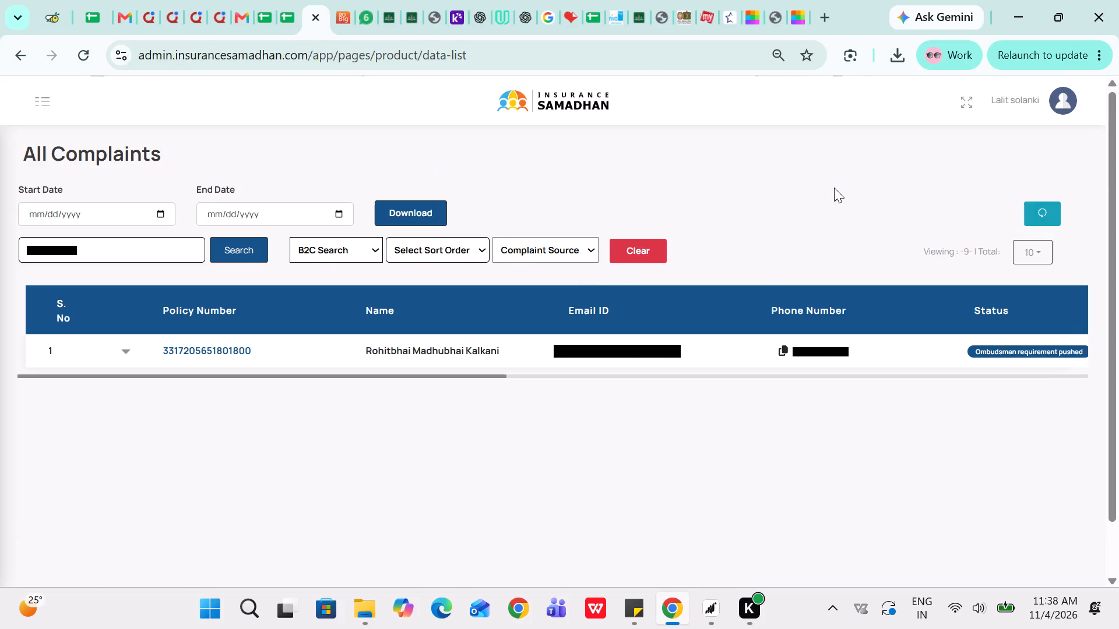
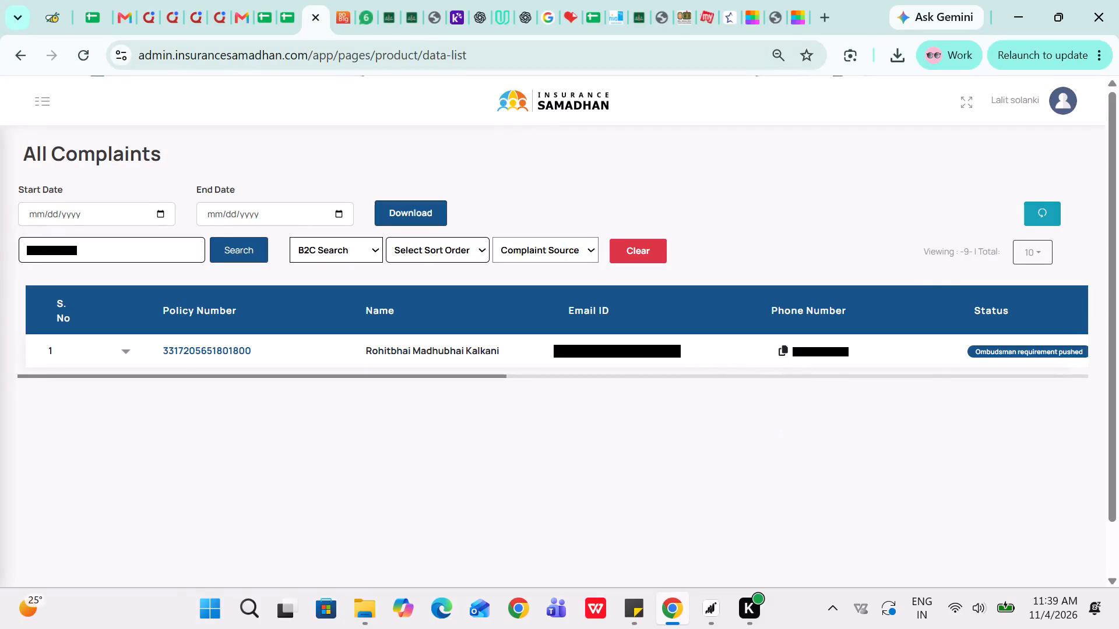
pyautogui.click(761, 344)
pyautogui.click(795, 399)
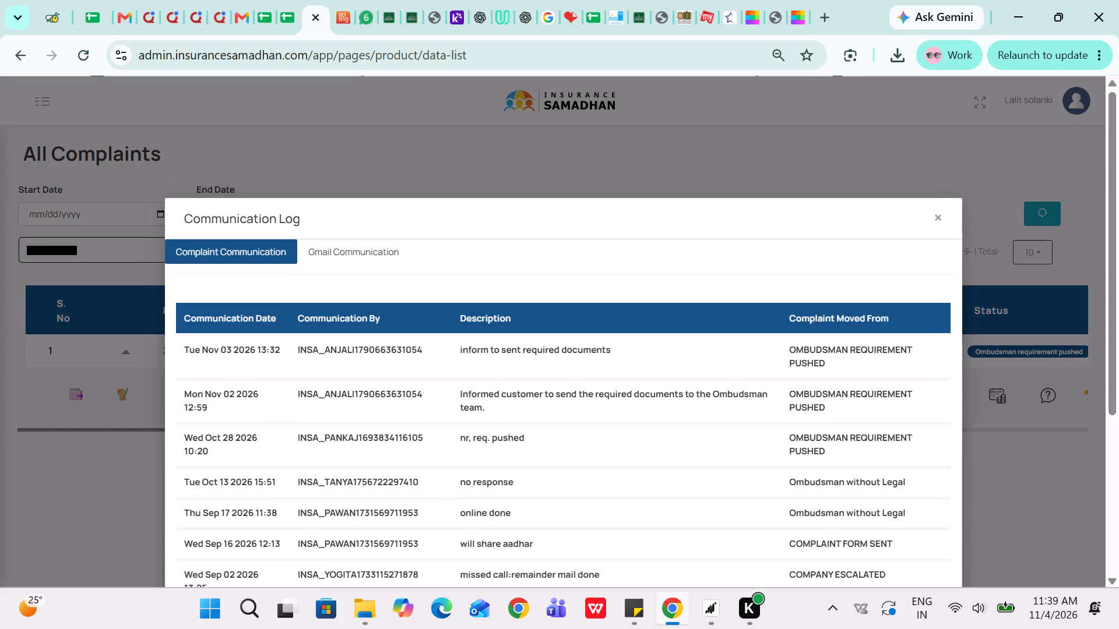
pyautogui.click(469, 132)
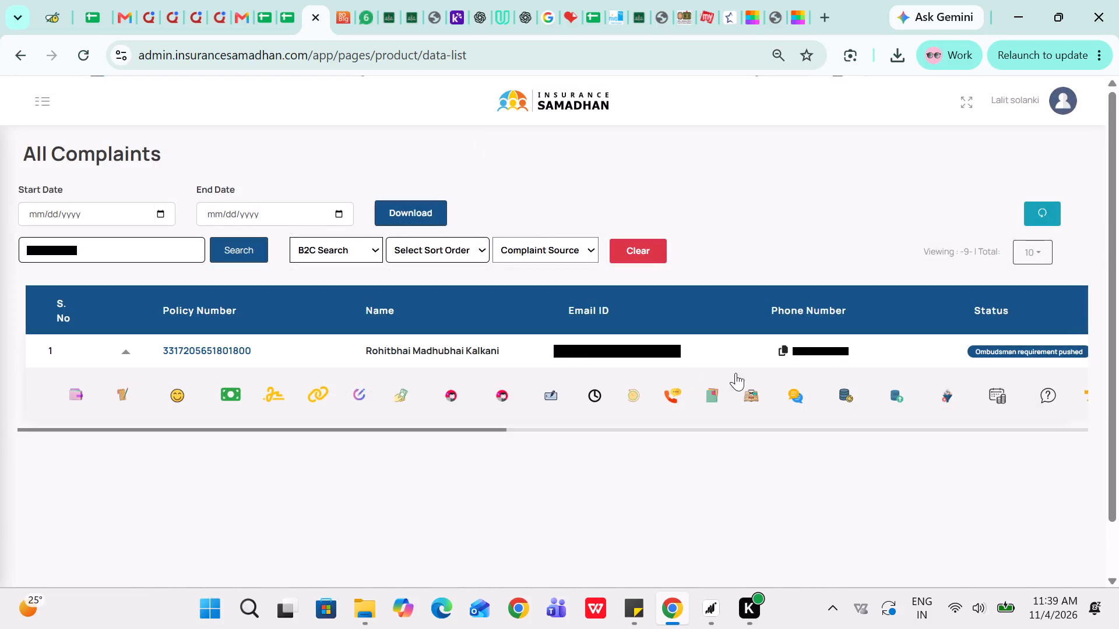
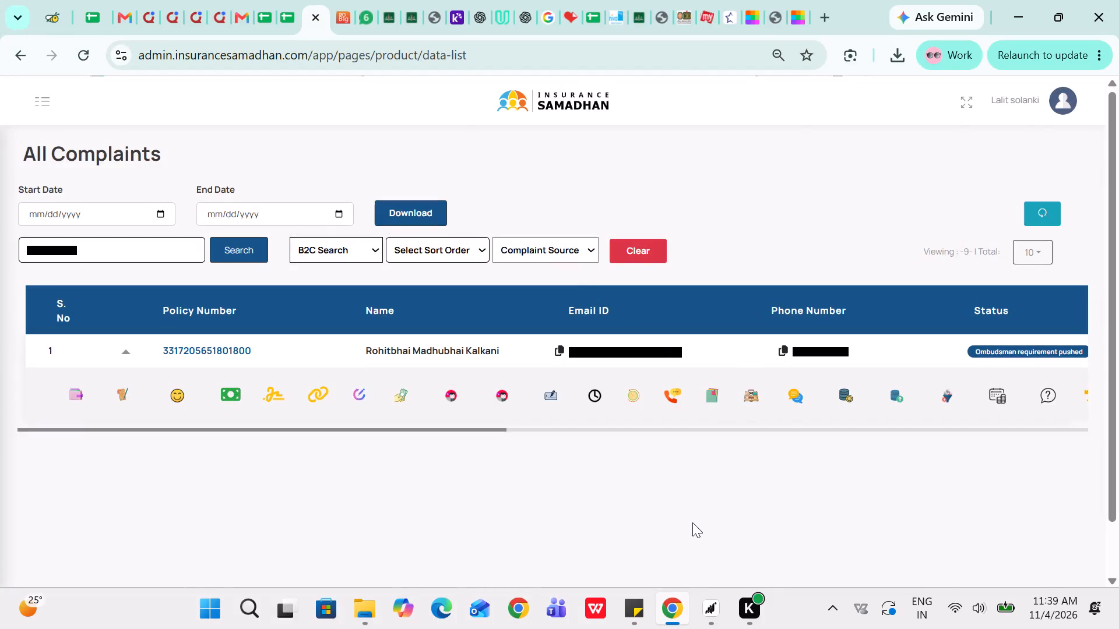
# Switch to the Smartflo Live Calls page and change the agent's availability status to Busy.
pyautogui.click(347, 0)
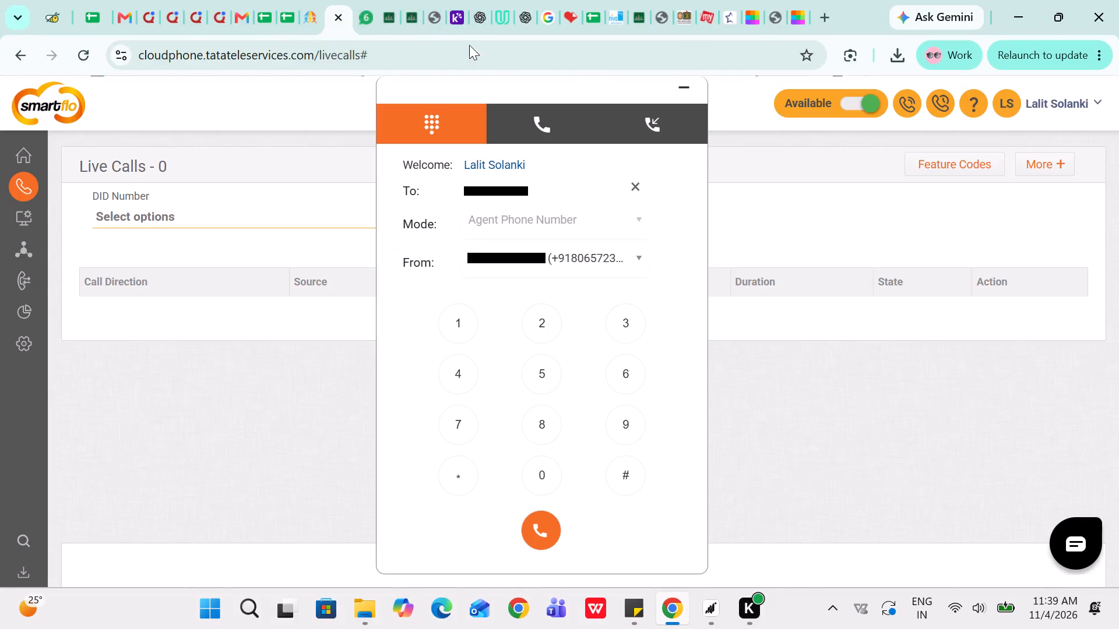
pyautogui.click(869, 107)
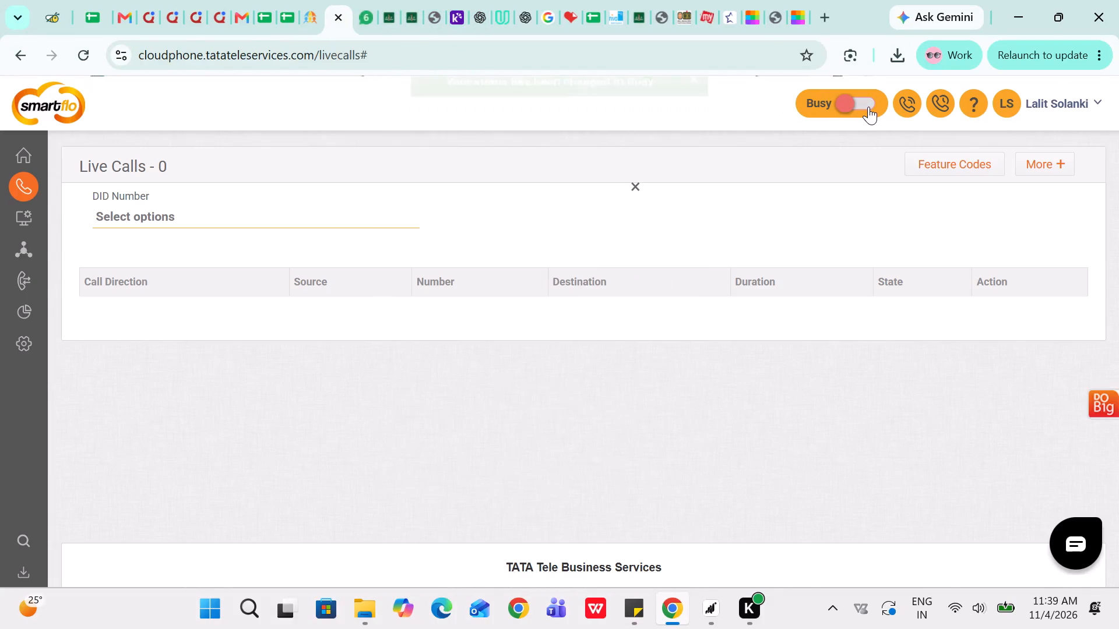